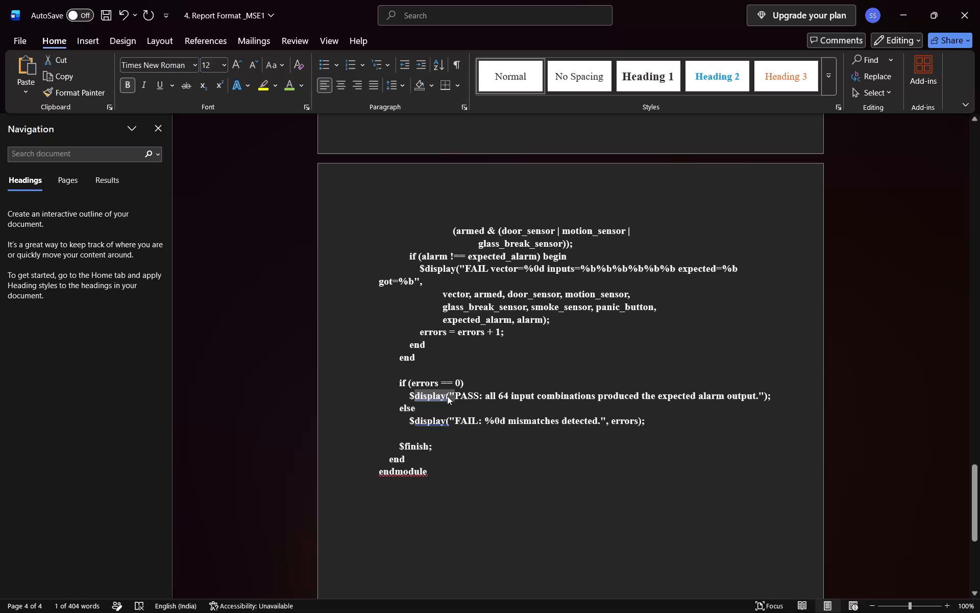
# Ignore once the grammar flag on "display(" in the testbench's PASS message line.
pyautogui.moveTo(447, 397); pyautogui.dragTo(420, 401)
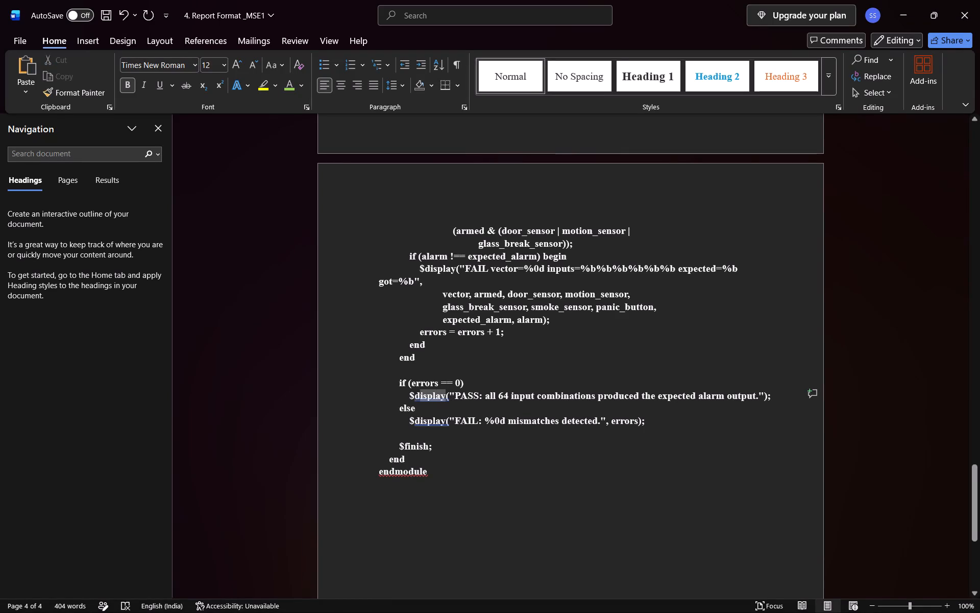
pyautogui.moveTo(420, 401); pyautogui.dragTo(413, 401)
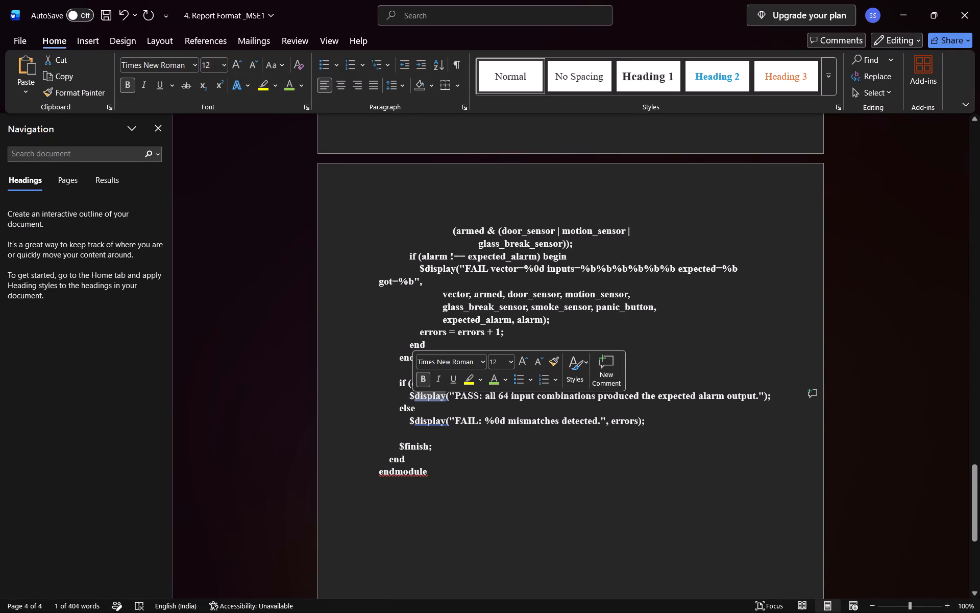
pyautogui.rightClick(413, 401)
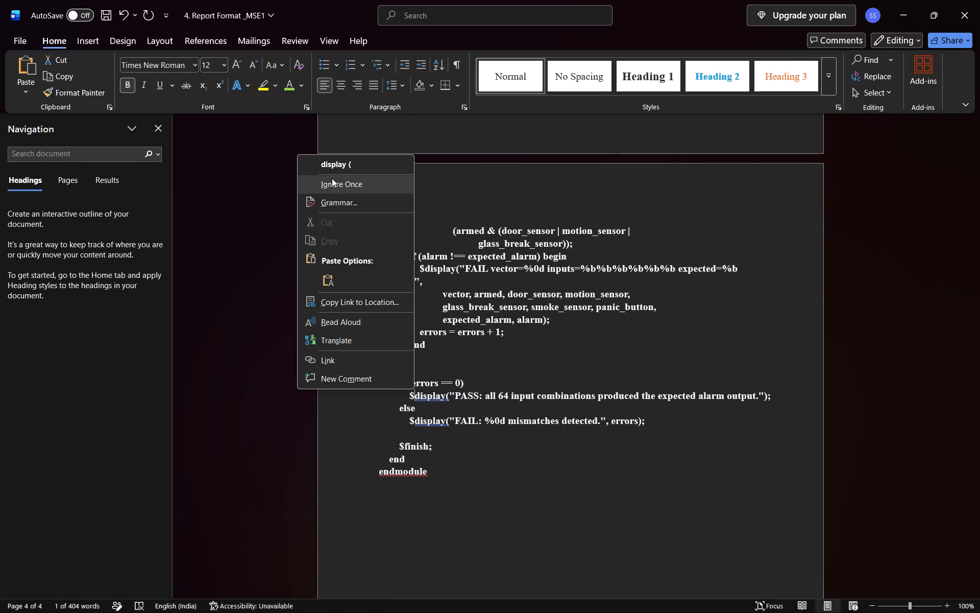
pyautogui.click(332, 178)
# Ignore once the grammar flag on "display(" in the "FAIL: %0d mismatches detected." line.
pyautogui.moveTo(448, 421); pyautogui.dragTo(425, 420)
pyautogui.rightClick(425, 420)
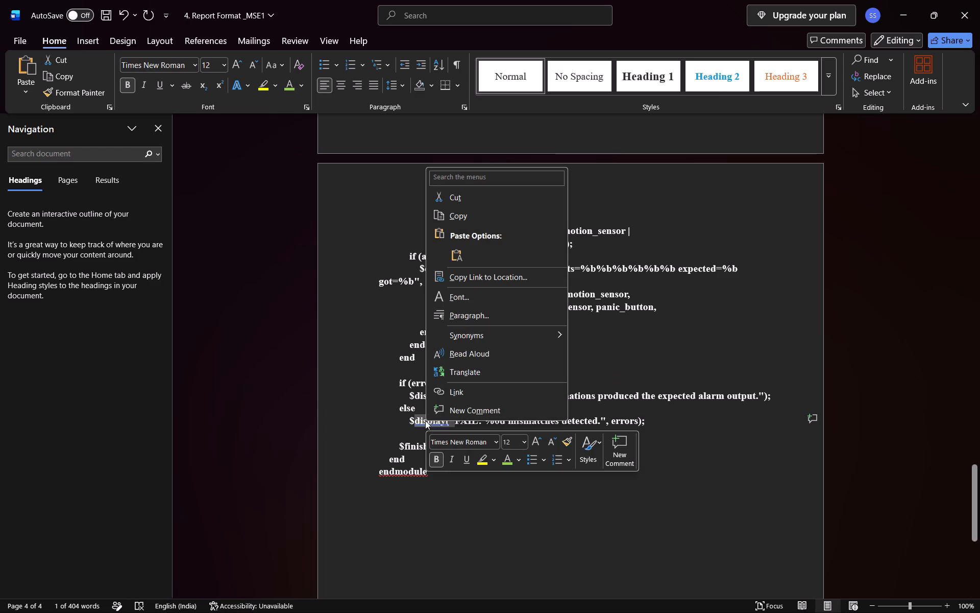
pyautogui.moveTo(389, 417); pyautogui.dragTo(413, 422)
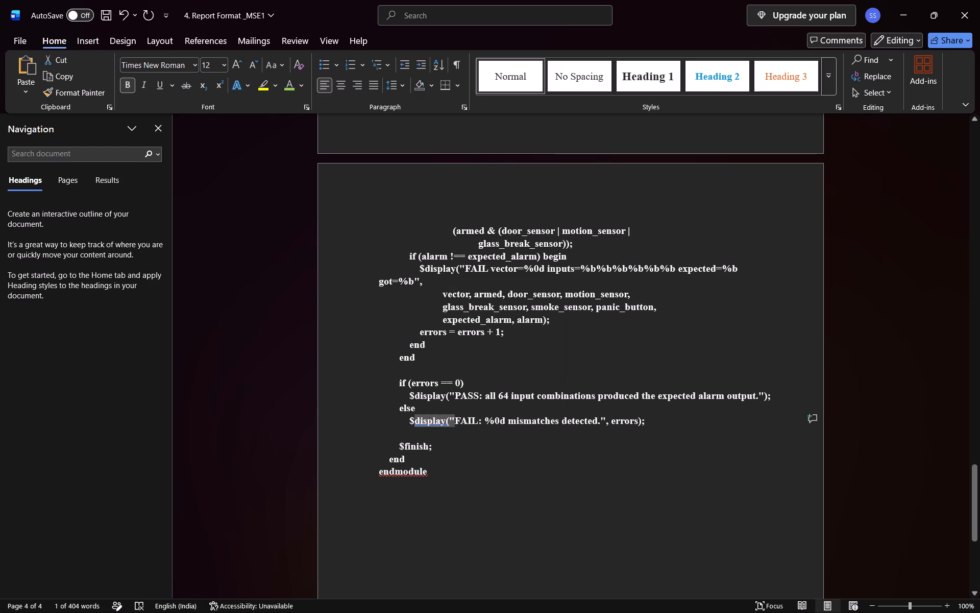
pyautogui.moveTo(413, 422); pyautogui.dragTo(422, 422)
pyautogui.click(422, 422)
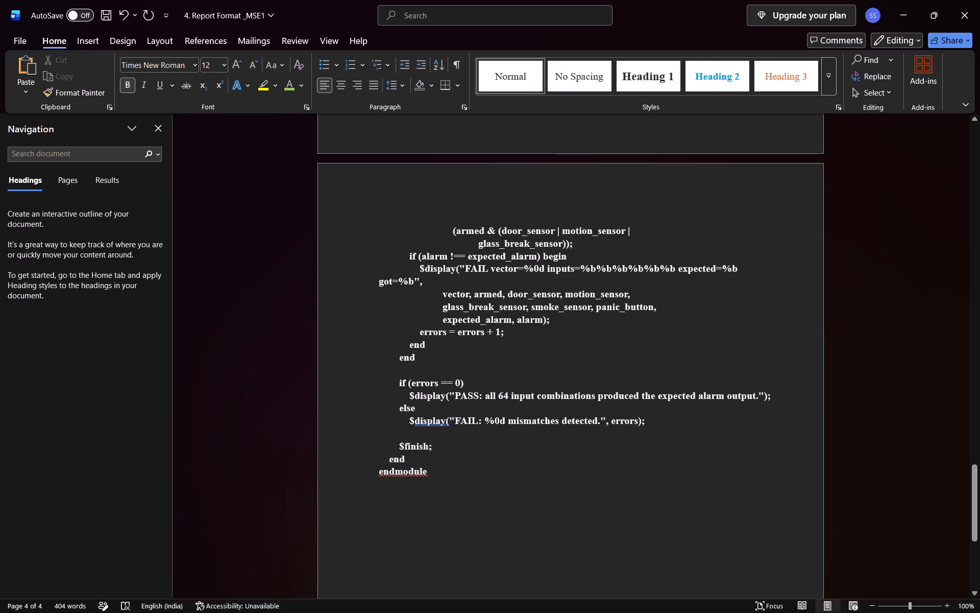
pyautogui.moveTo(415, 420); pyautogui.dragTo(445, 420)
pyautogui.moveTo(445, 420); pyautogui.dragTo(447, 420)
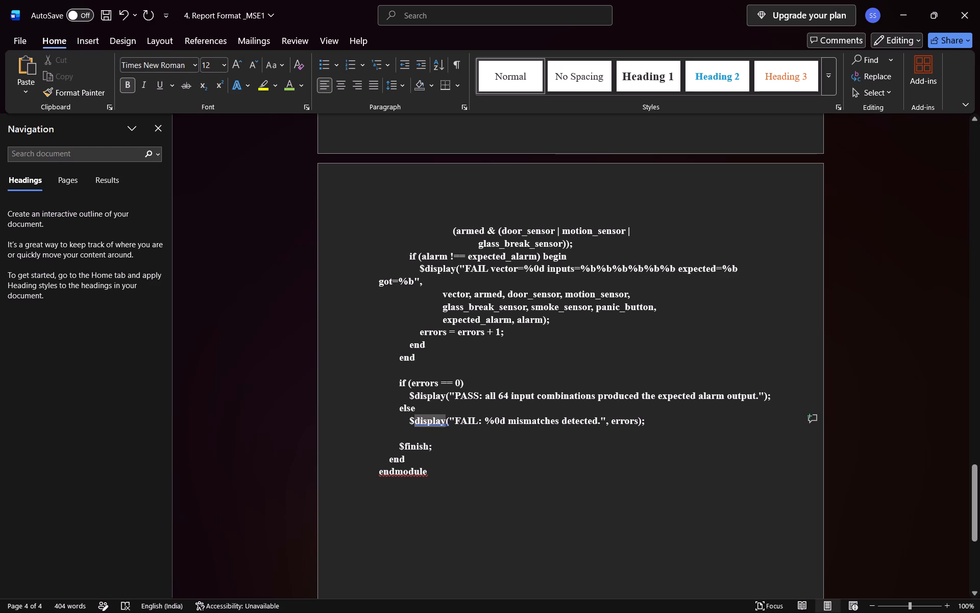
pyautogui.moveTo(447, 420); pyautogui.dragTo(450, 422)
pyautogui.rightClick(450, 422)
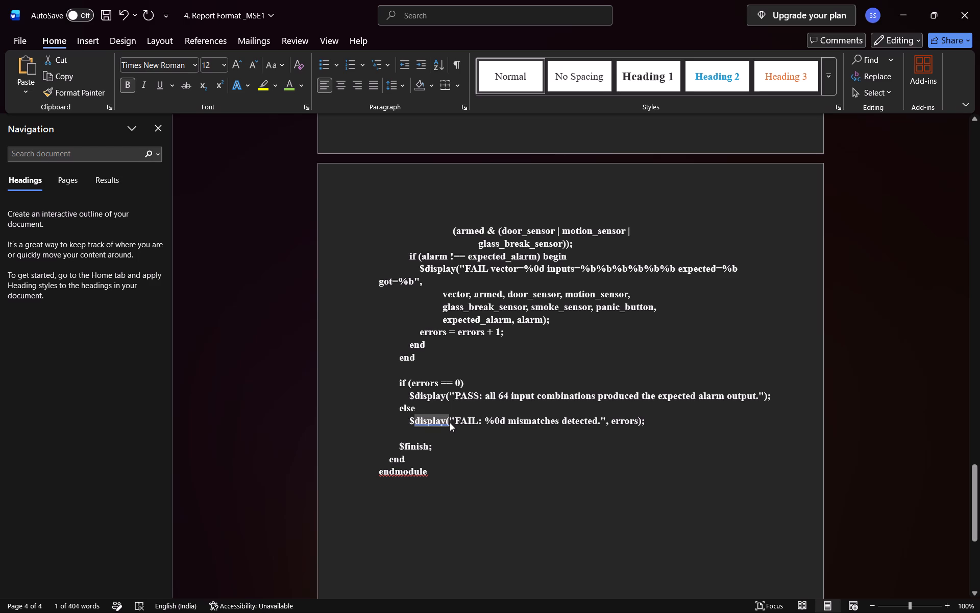
pyautogui.click(416, 207)
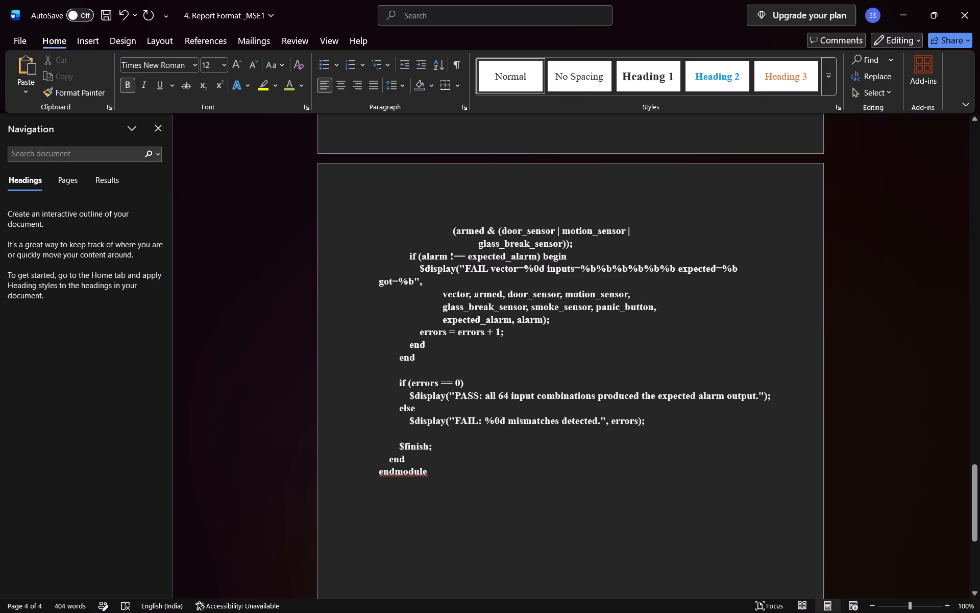
# Ignore all spelling flags for the word "endmodule" on the last line of the testbench code.
pyautogui.moveTo(430, 478); pyautogui.dragTo(405, 468)
pyautogui.moveTo(405, 468); pyautogui.dragTo(393, 470)
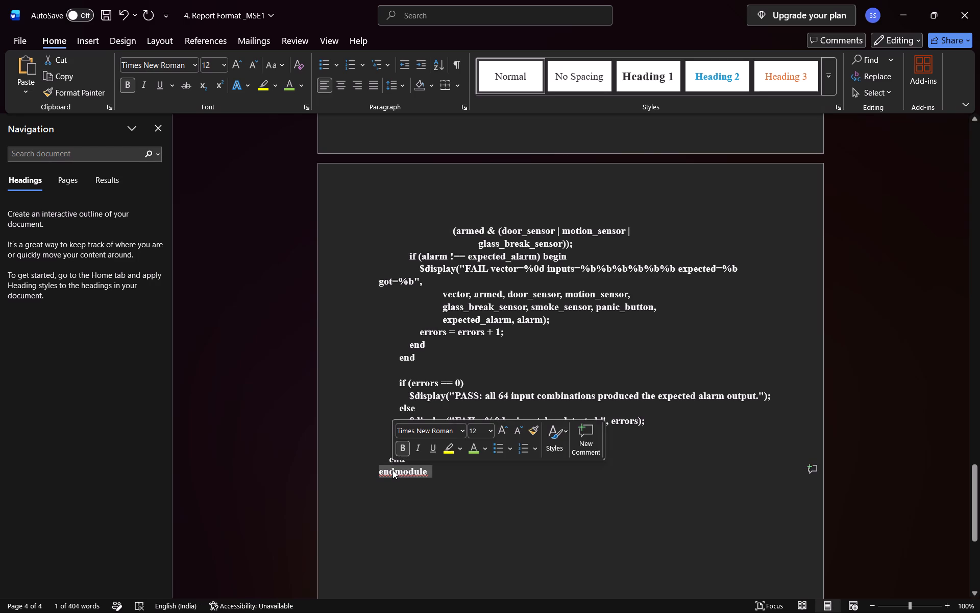
pyautogui.rightClick(393, 470)
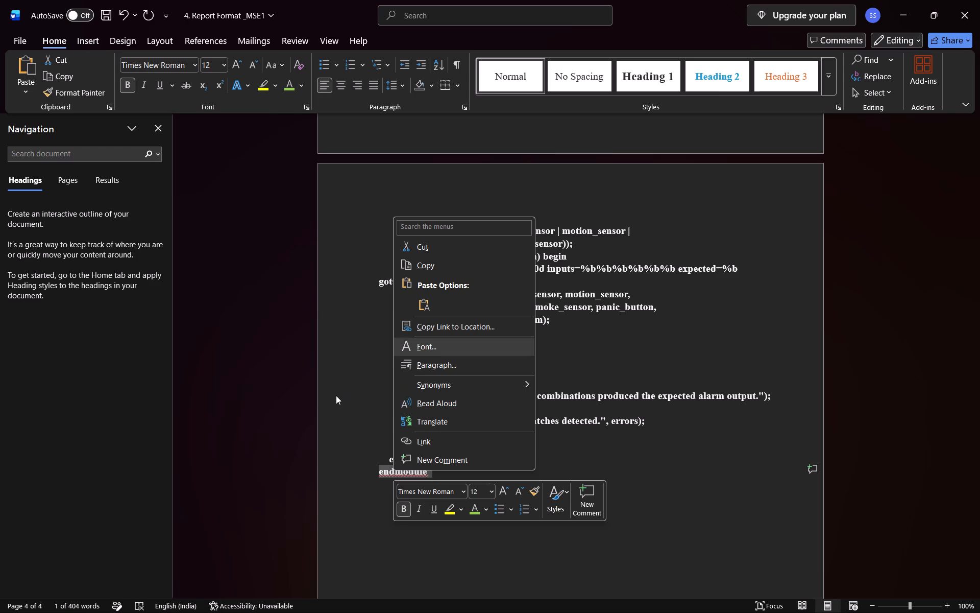
pyautogui.click(336, 395)
pyautogui.click(433, 472)
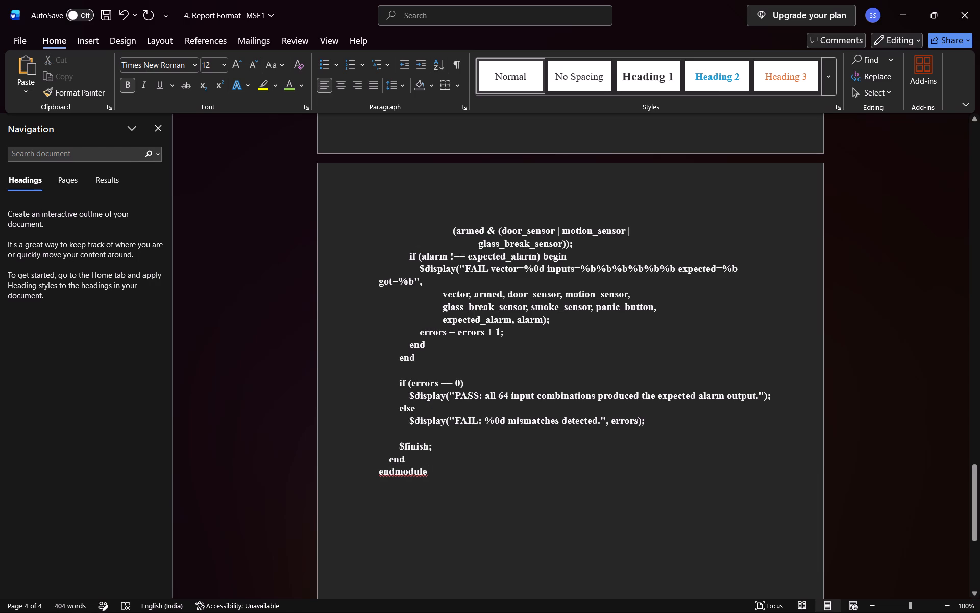
pyautogui.moveTo(425, 471); pyautogui.dragTo(398, 475)
pyautogui.moveTo(398, 475); pyautogui.dragTo(378, 475)
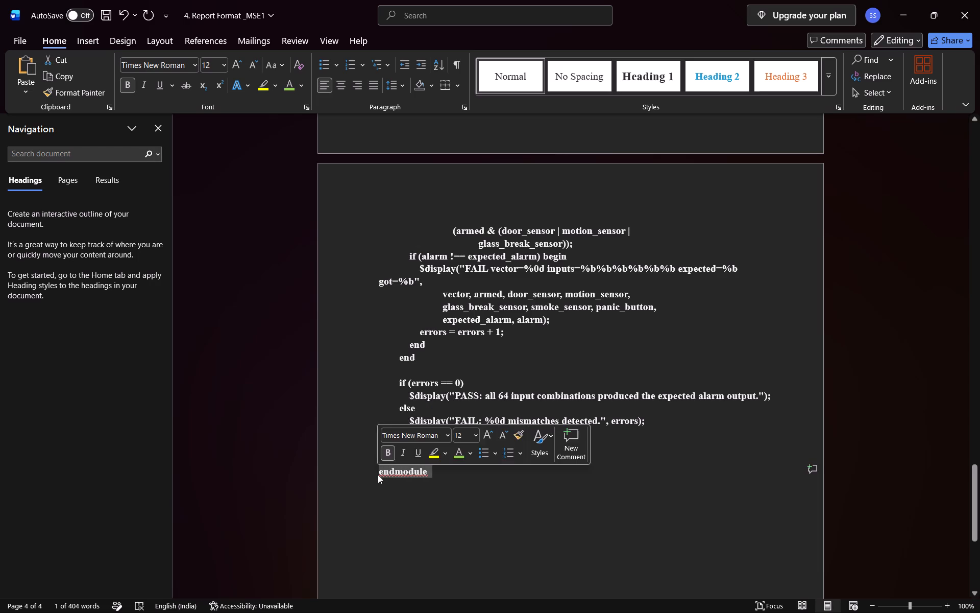
pyautogui.click(378, 475)
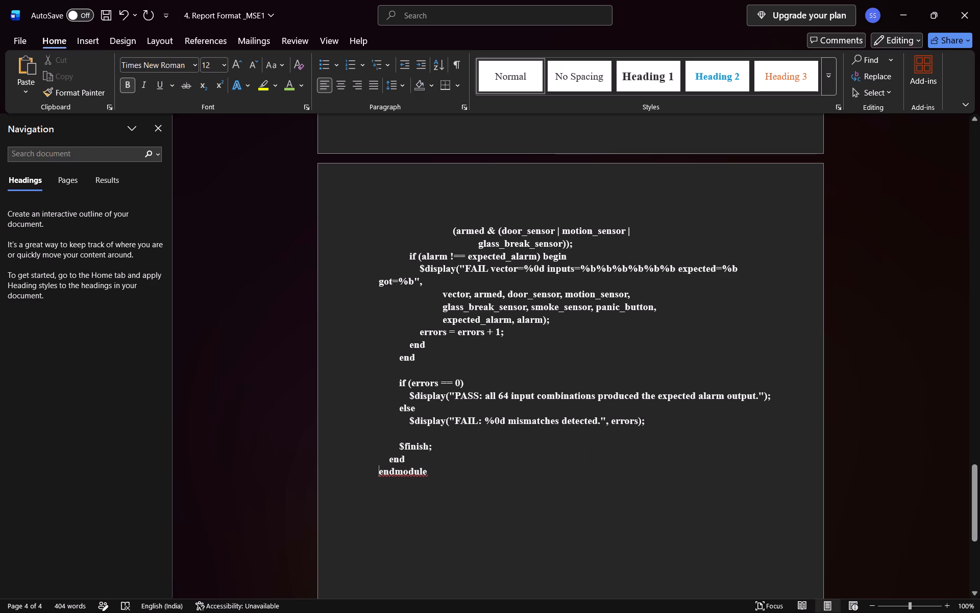
pyautogui.moveTo(378, 471); pyautogui.dragTo(413, 471)
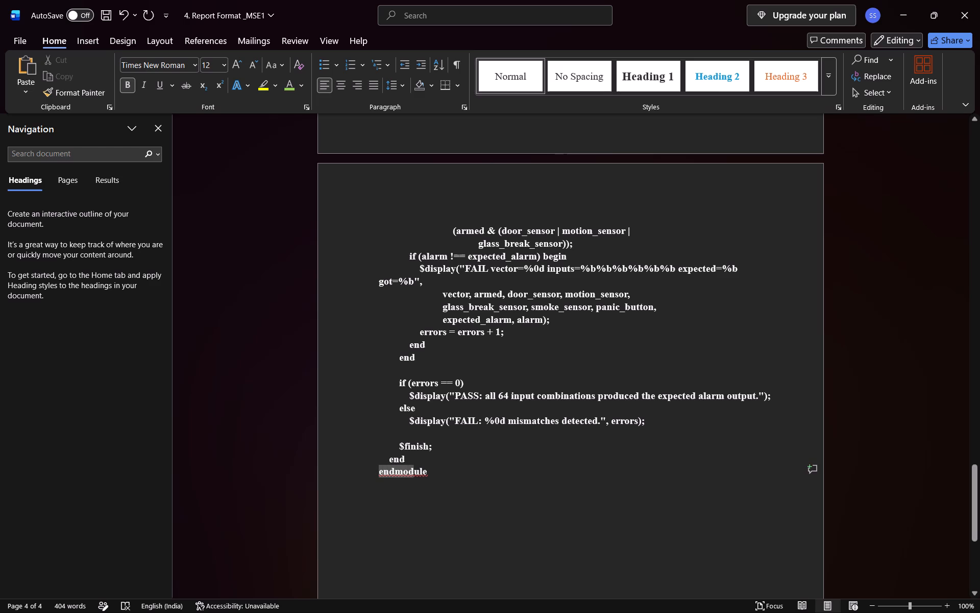
pyautogui.moveTo(413, 471); pyautogui.dragTo(424, 470)
pyautogui.moveTo(424, 470); pyautogui.dragTo(431, 470)
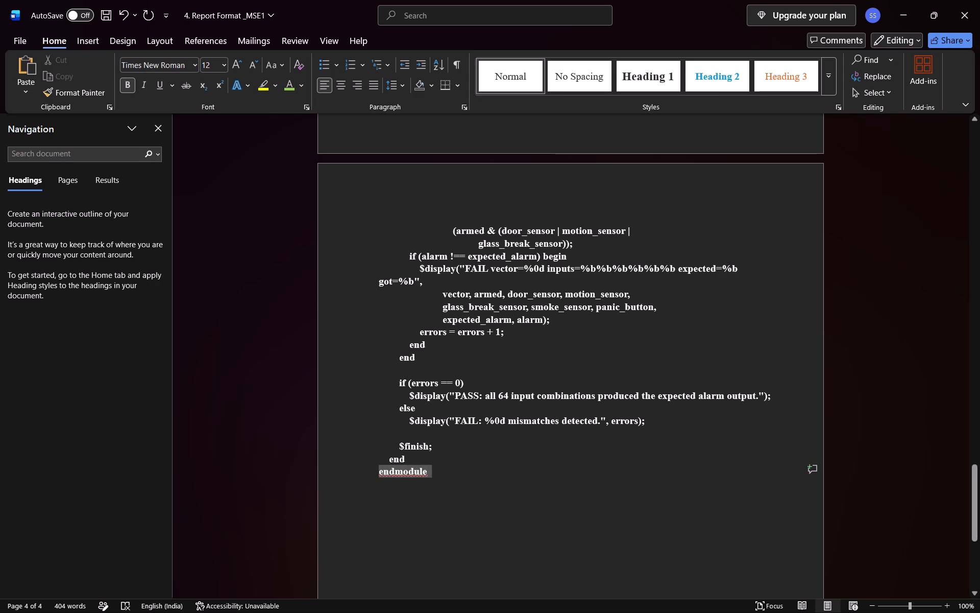
pyautogui.moveTo(431, 470); pyautogui.dragTo(424, 471)
pyautogui.rightClick(424, 471)
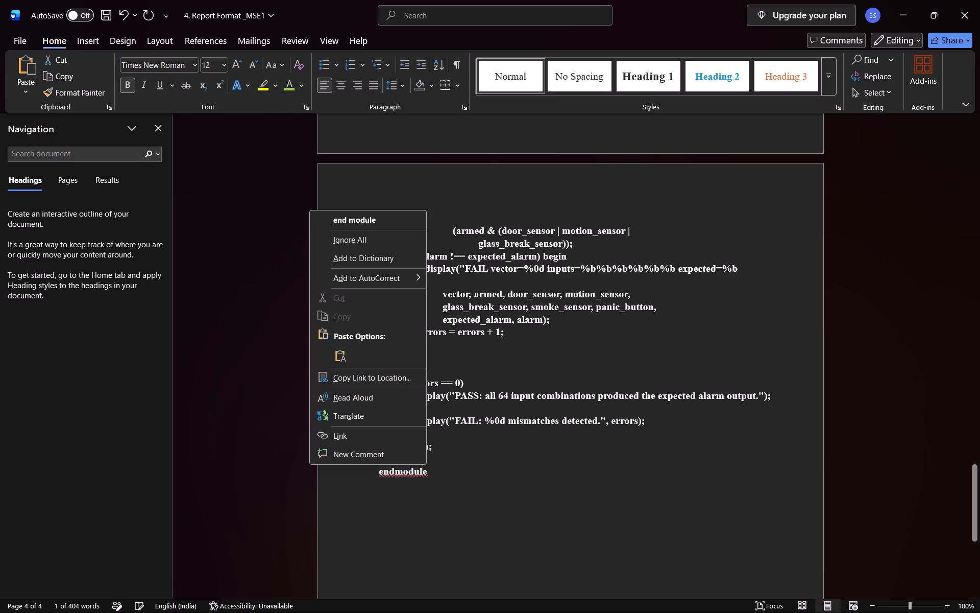
pyautogui.click(356, 237)
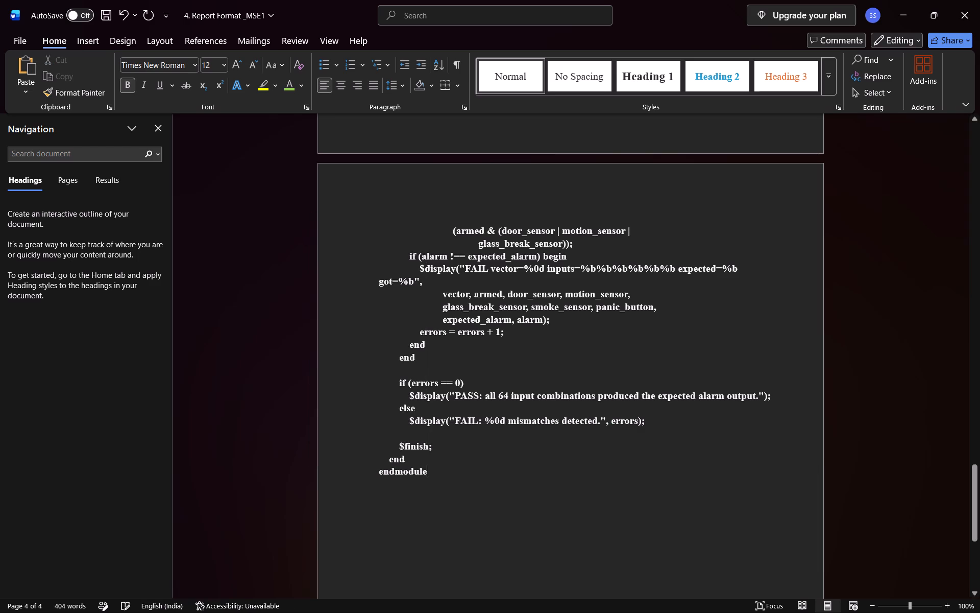
# Look through the report from the project title to the blank area below the testbench's closing "endmodule".
pyautogui.click(498, 511)
pyautogui.scroll(-1, 498, 511)
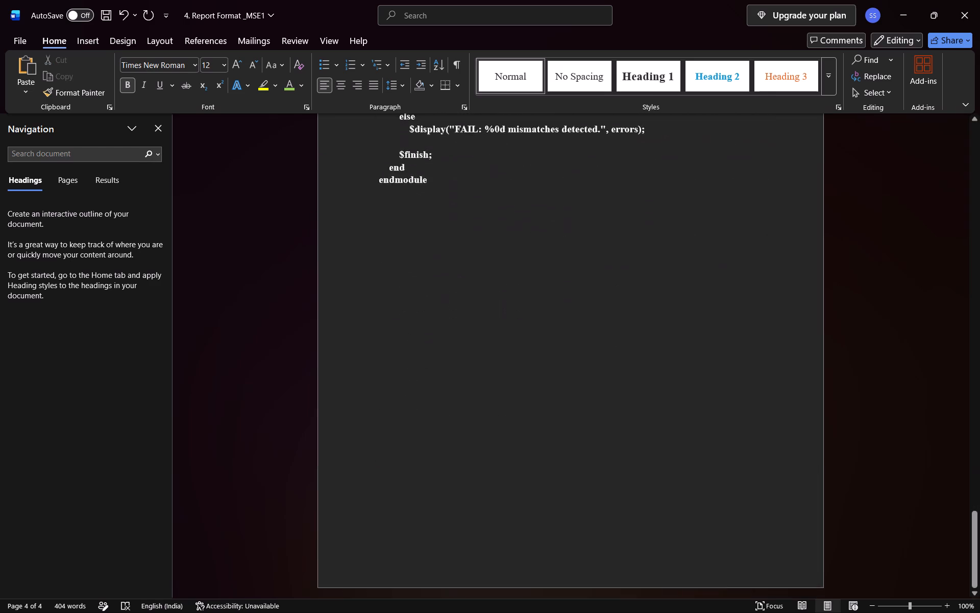
pyautogui.scroll(-2, 498, 511)
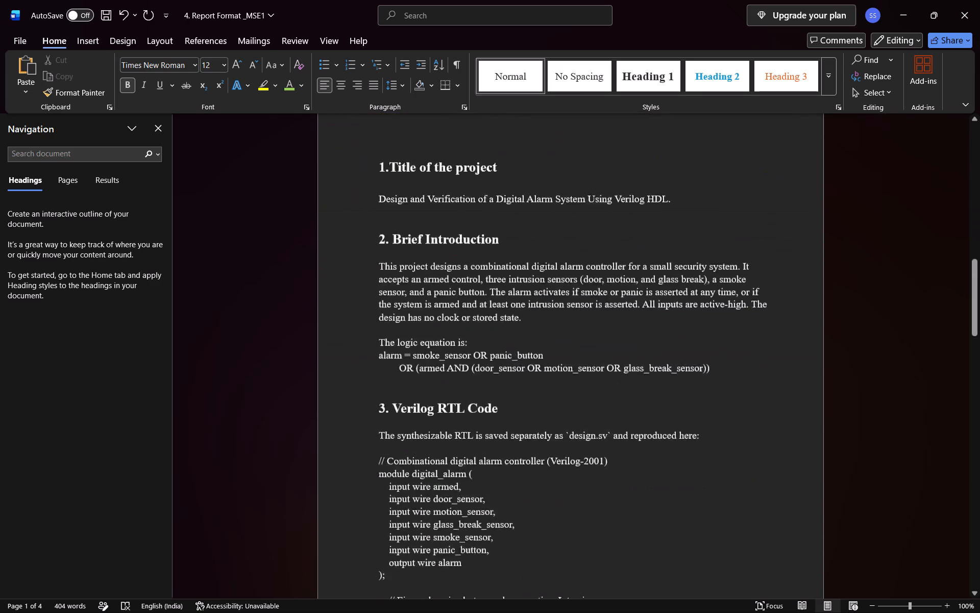
pyautogui.scroll(-2, 498, 511)
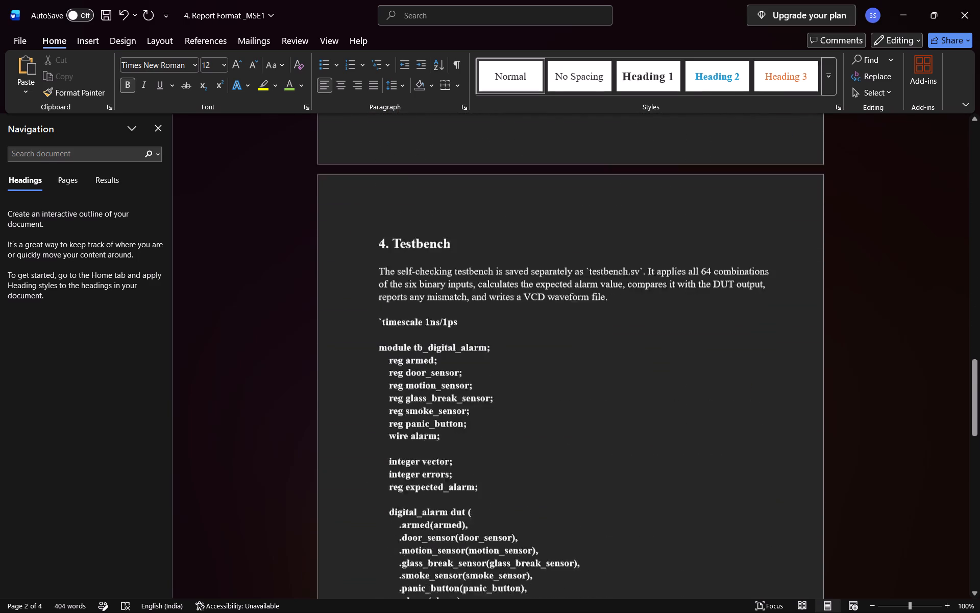
pyautogui.scroll(-3, 498, 511)
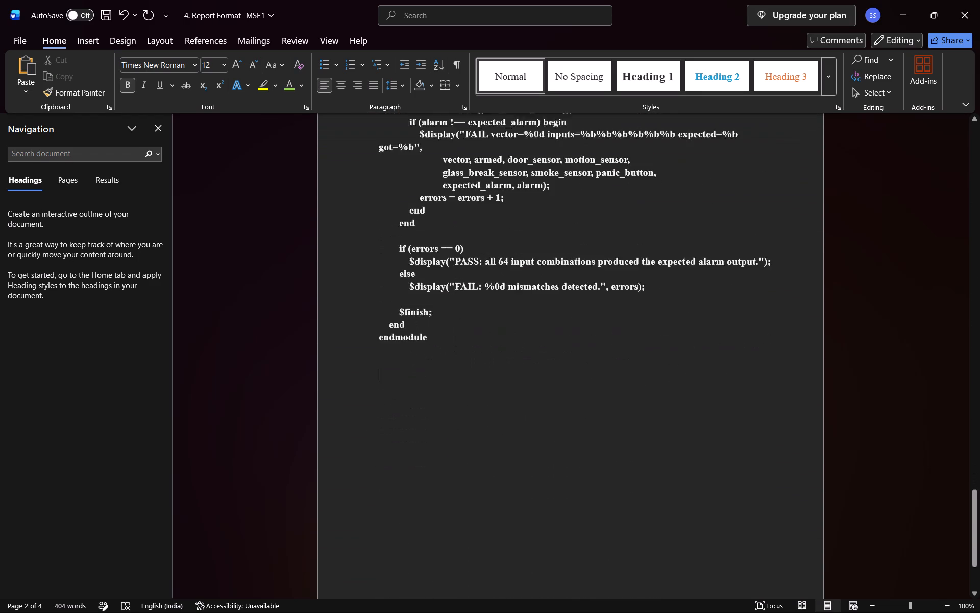
pyautogui.scroll(-1, 498, 511)
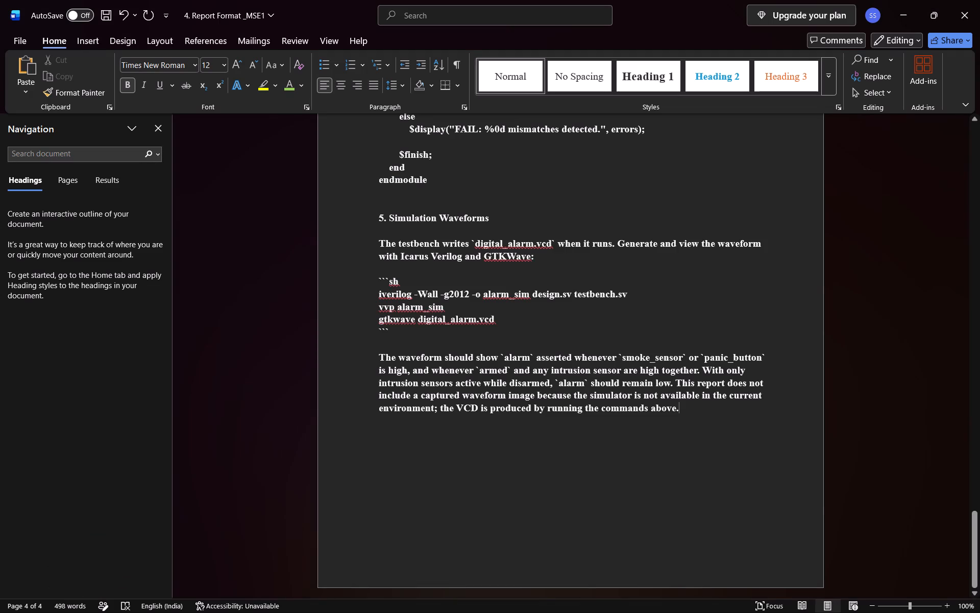
# Set the font size of the "5. Simulation Waveforms" heading to 16.
pyautogui.moveTo(491, 218); pyautogui.dragTo(416, 220)
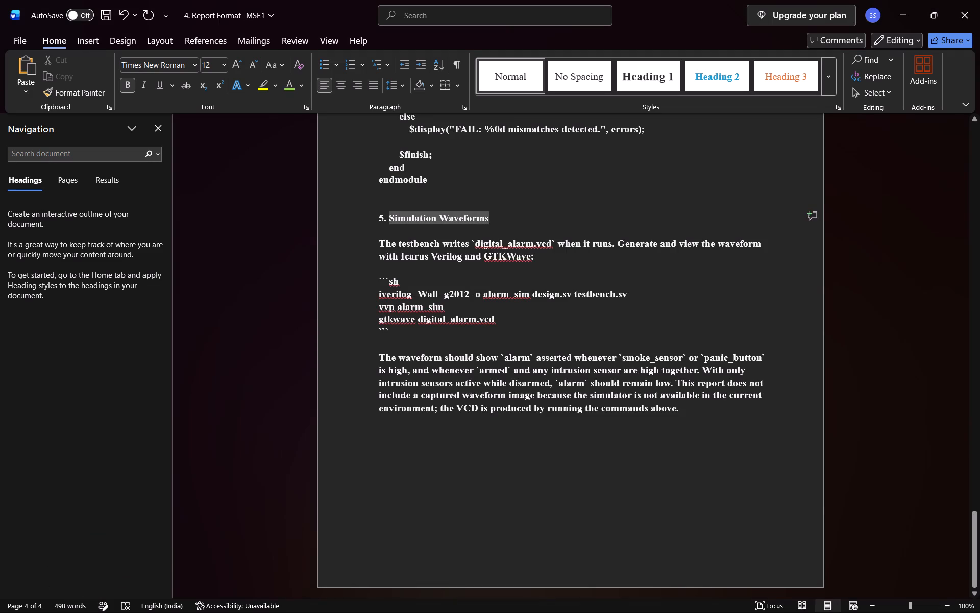
pyautogui.moveTo(416, 220); pyautogui.dragTo(381, 220)
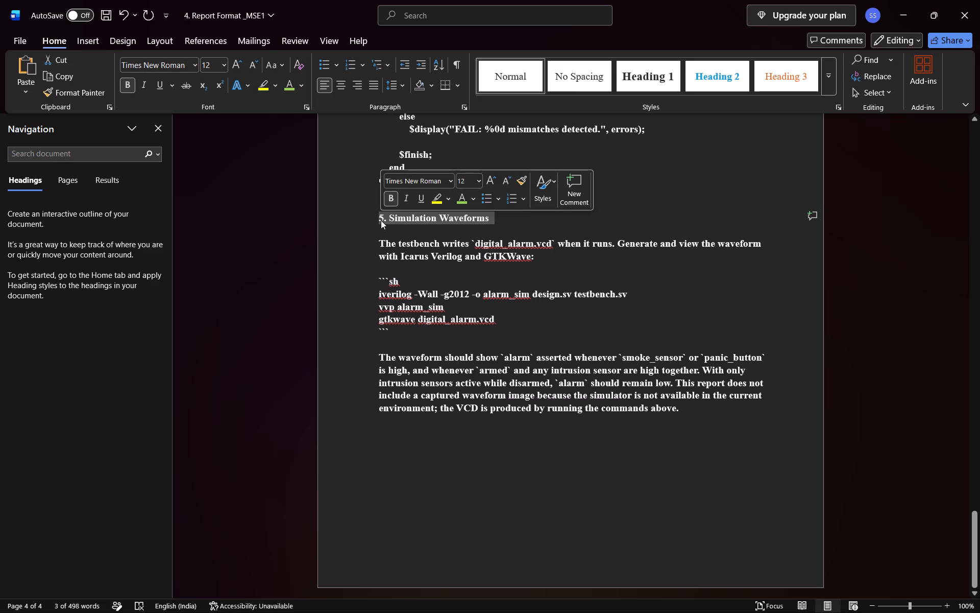
pyautogui.click(477, 177)
pyautogui.click(471, 284)
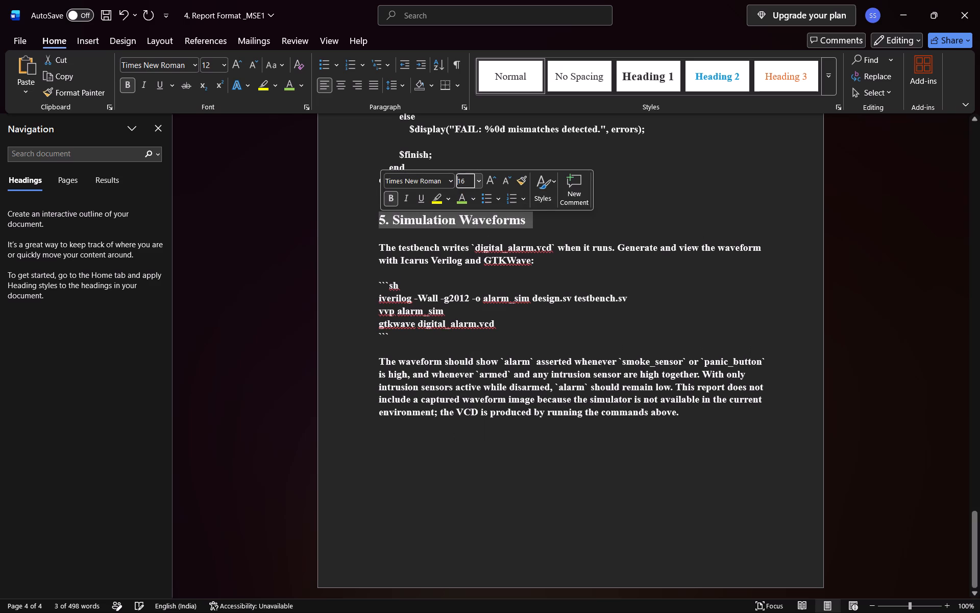
# Ignore all spelling flags for "digital_alarm.vcd" in the first sentence of the Simulation Waveforms section.
pyautogui.moveTo(553, 251); pyautogui.dragTo(542, 251)
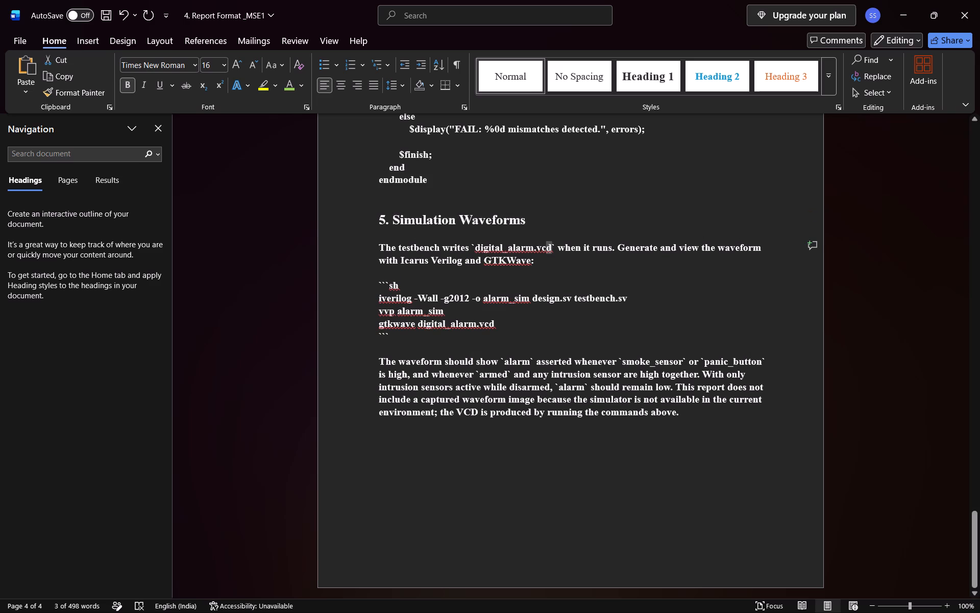
pyautogui.moveTo(542, 251); pyautogui.dragTo(497, 255)
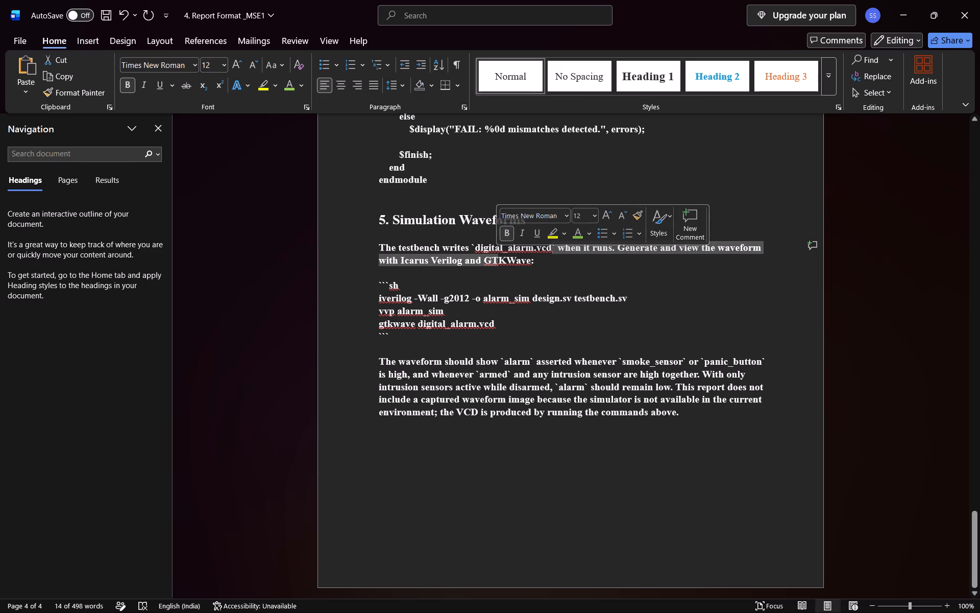
pyautogui.moveTo(477, 246); pyautogui.dragTo(531, 245)
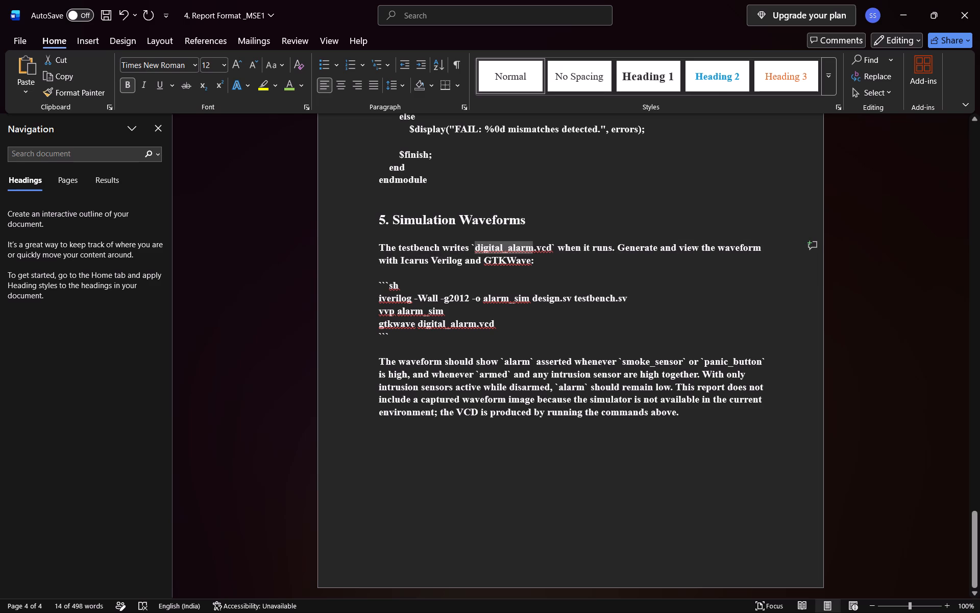
pyautogui.moveTo(531, 245); pyautogui.dragTo(546, 249)
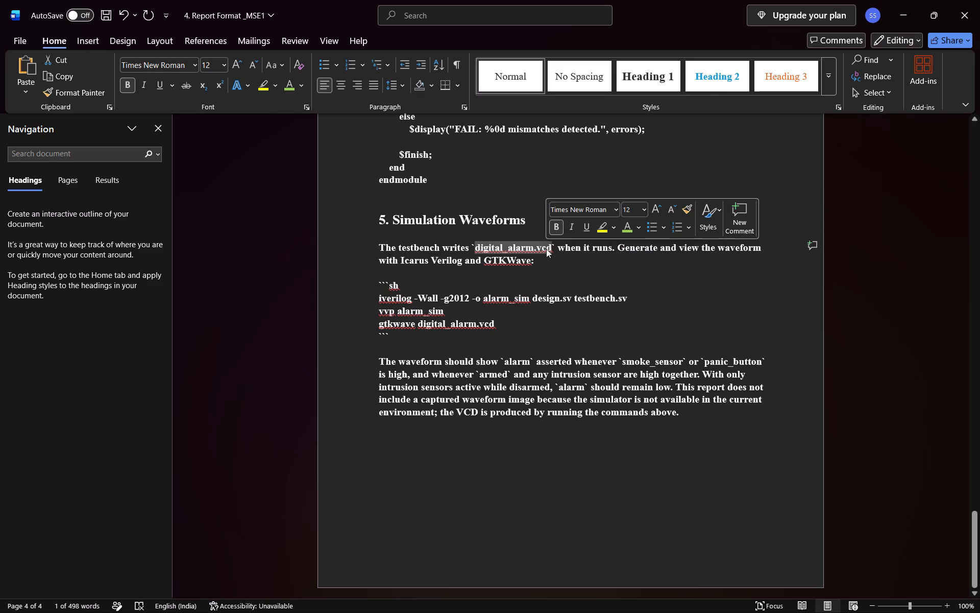
pyautogui.rightClick(546, 249)
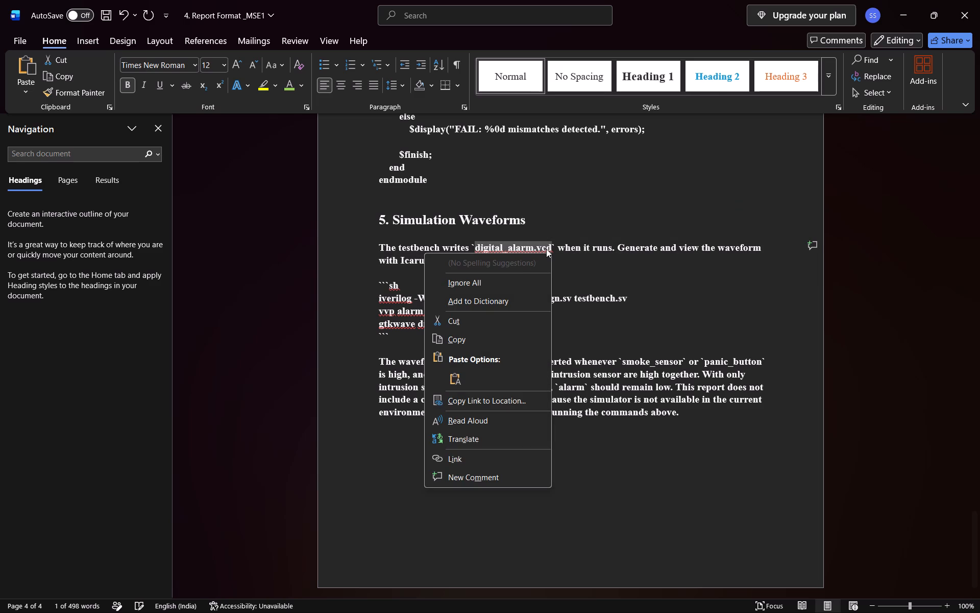
pyautogui.click(503, 282)
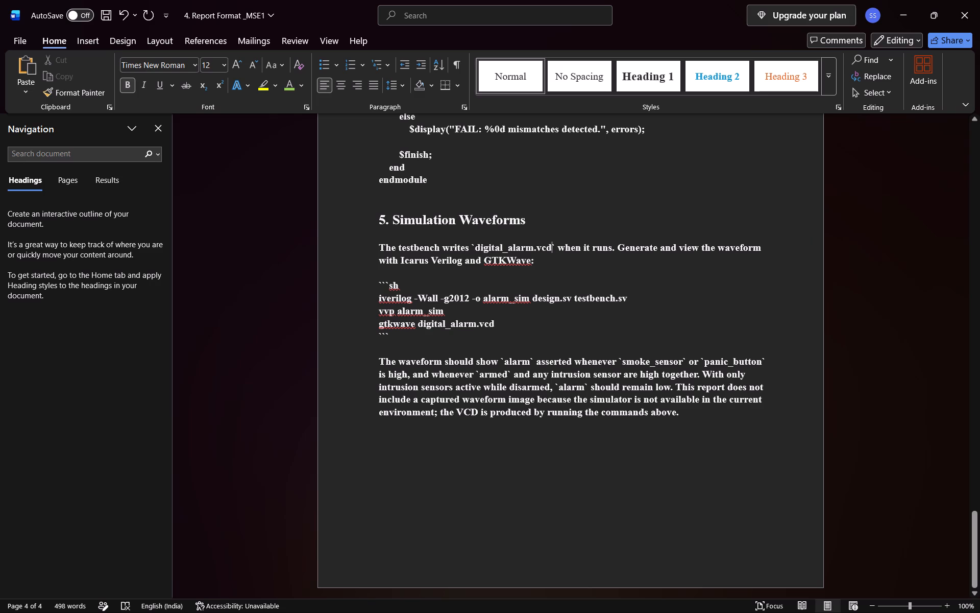
# Ignore all spelling flags for "GTKWave" in the opening paragraph of the Simulation Waveforms section.
pyautogui.moveTo(530, 262); pyautogui.dragTo(503, 261)
pyautogui.moveTo(503, 261); pyautogui.dragTo(483, 262)
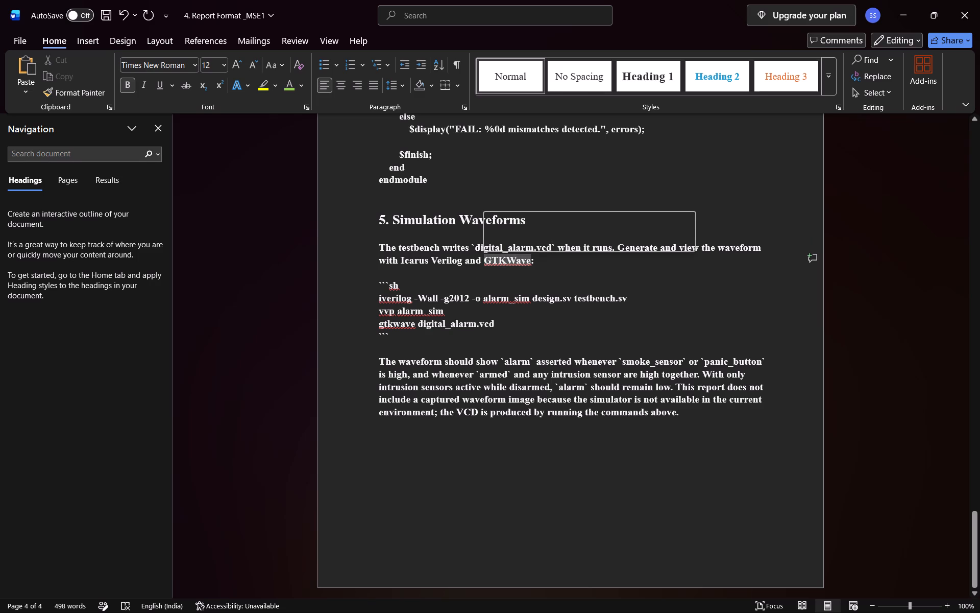
pyautogui.rightClick(483, 262)
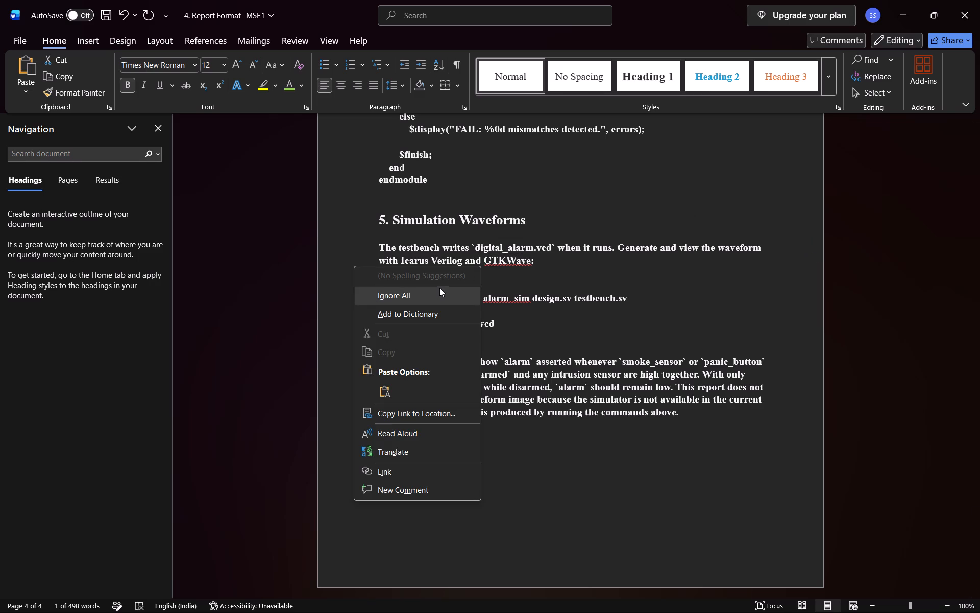
pyautogui.click(436, 289)
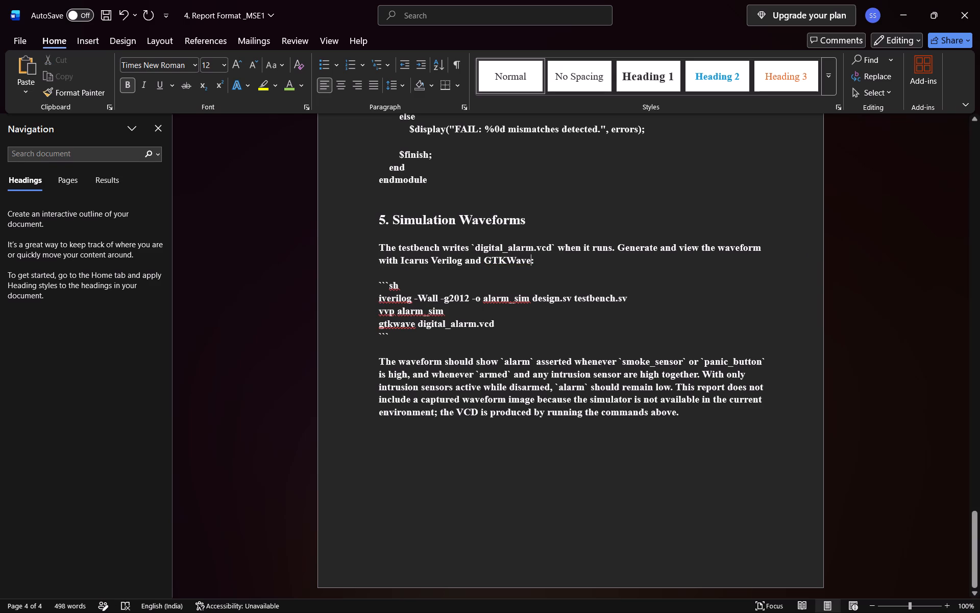
# Ignore all spelling flags for "sh" on the line opening the simulation command block.
pyautogui.moveTo(399, 286); pyautogui.dragTo(388, 286)
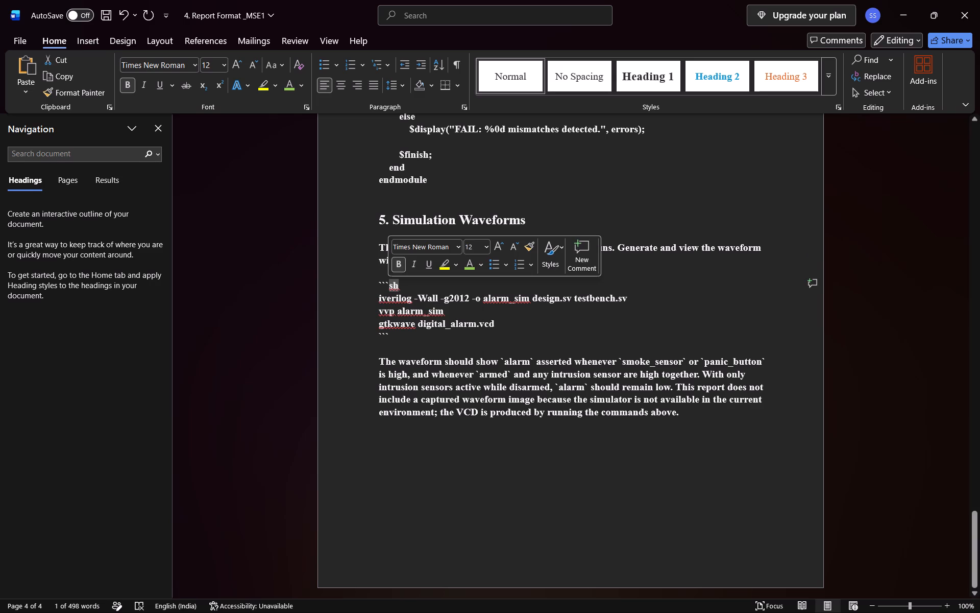
pyautogui.rightClick(388, 286)
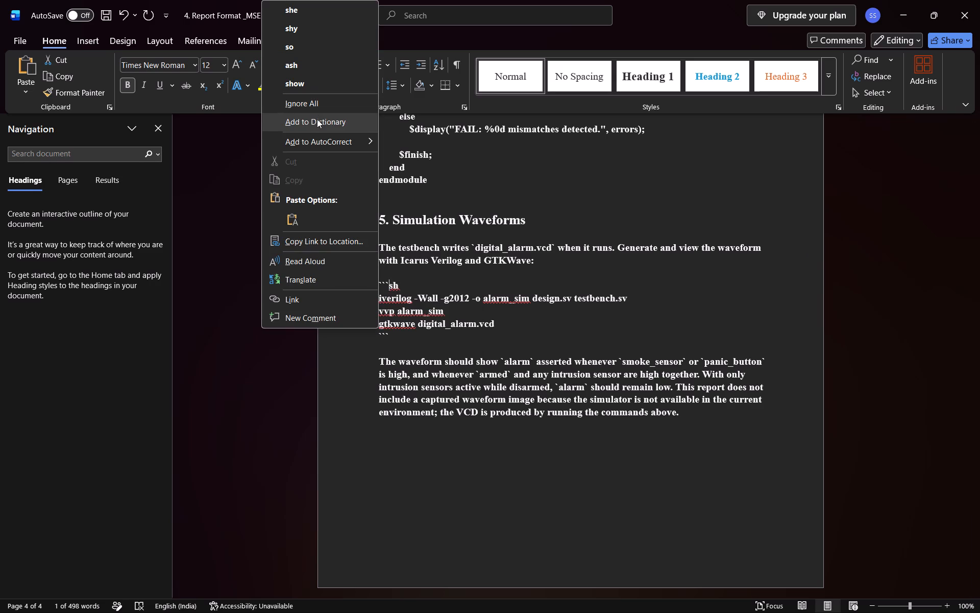
pyautogui.click(326, 107)
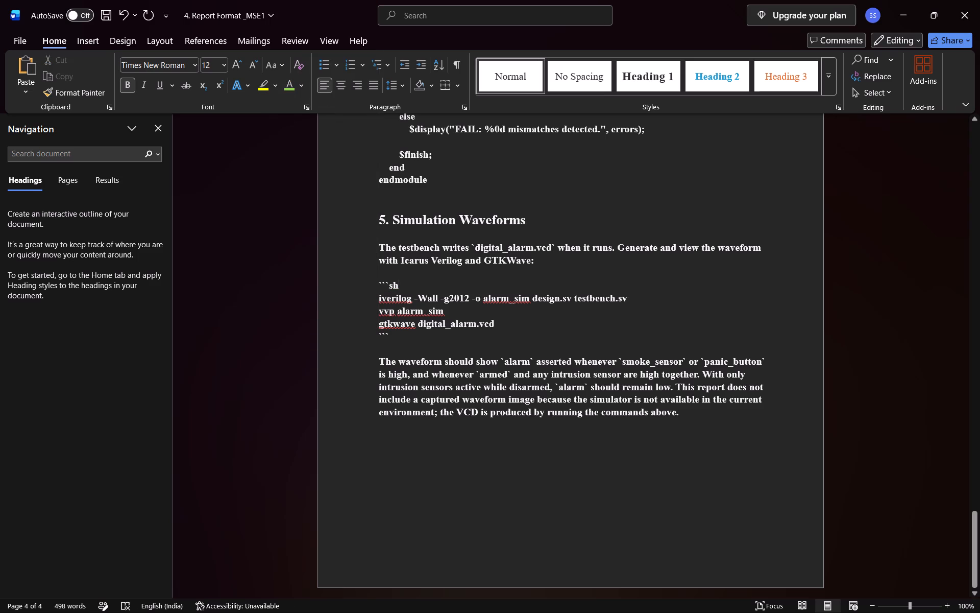
# Ignore all spelling flags for "iverilog" in the first simulation command.
pyautogui.moveTo(412, 300); pyautogui.dragTo(379, 300)
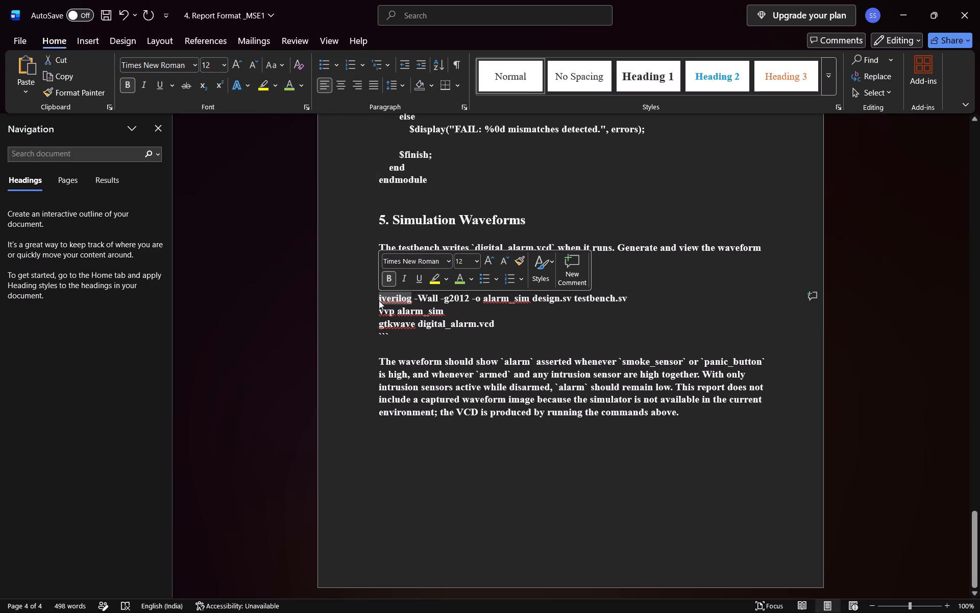
pyautogui.rightClick(379, 300)
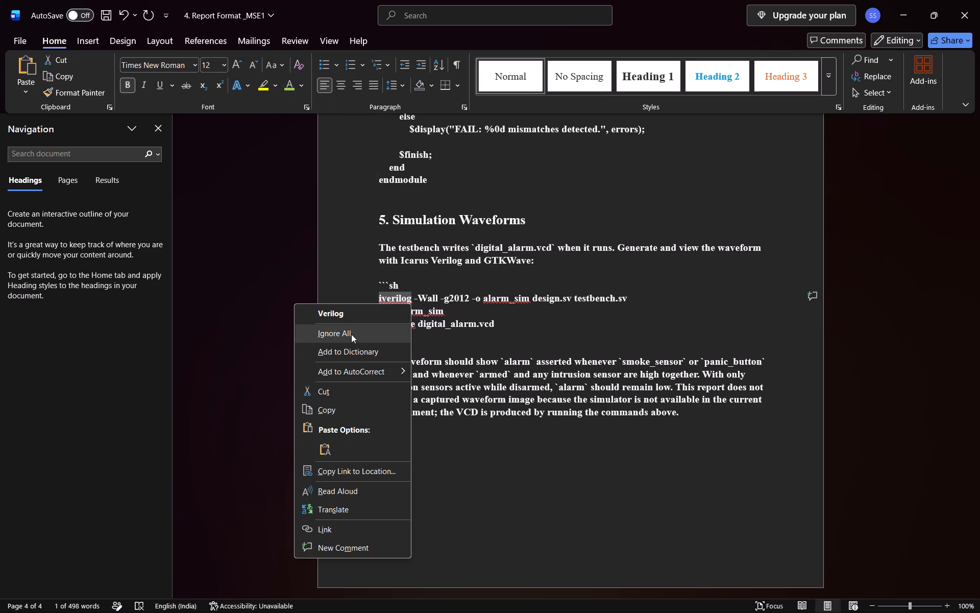
pyautogui.click(351, 335)
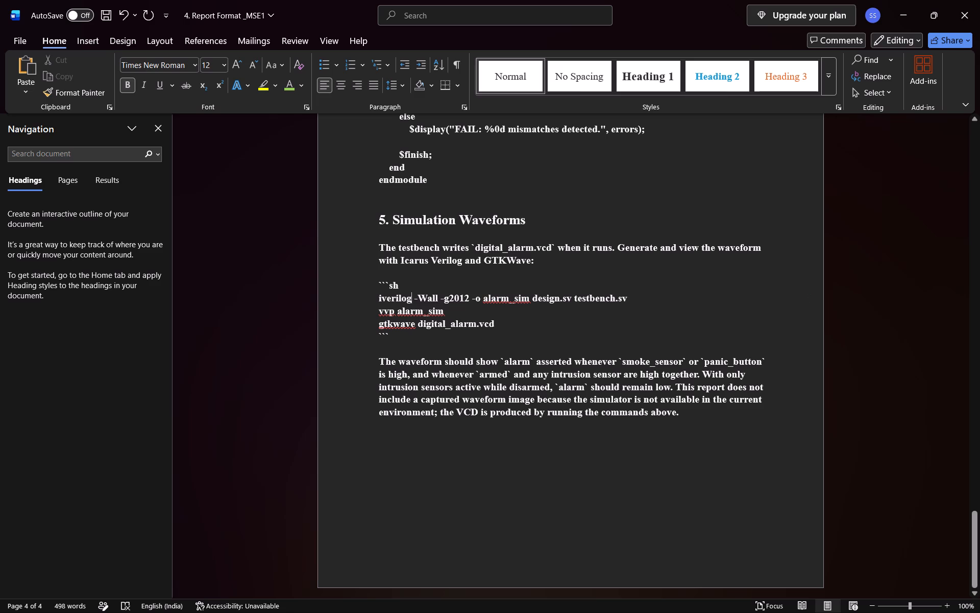
# Ignore all spelling flags for "alarm_sim" in the iverilog simulation command.
pyautogui.moveTo(530, 301); pyautogui.dragTo(492, 299)
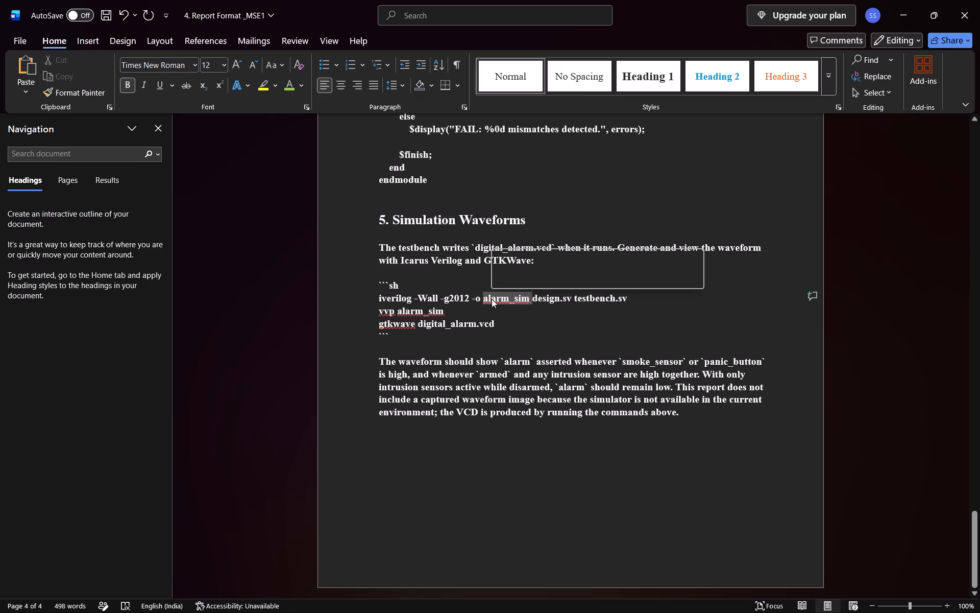
pyautogui.rightClick(492, 299)
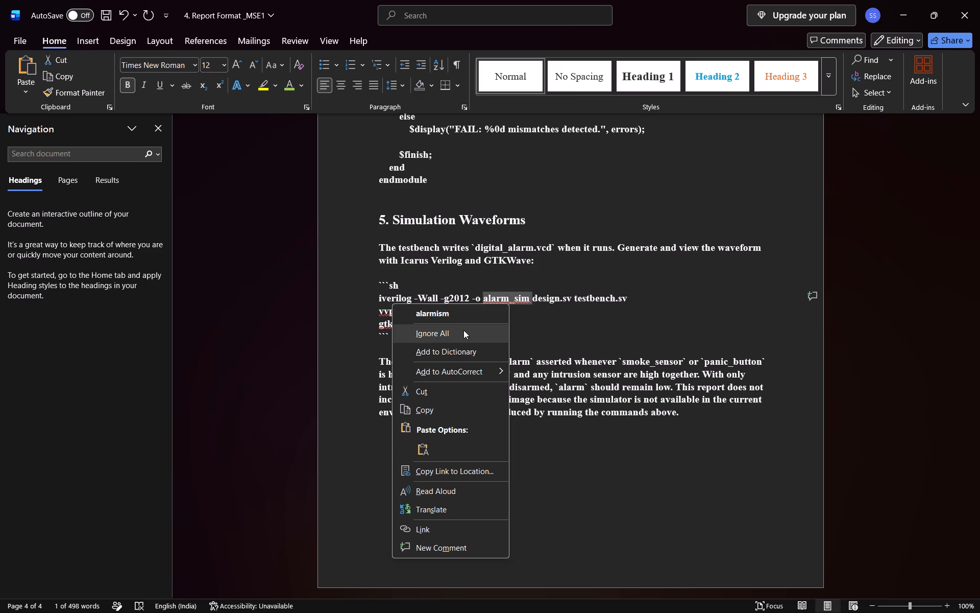
pyautogui.click(461, 333)
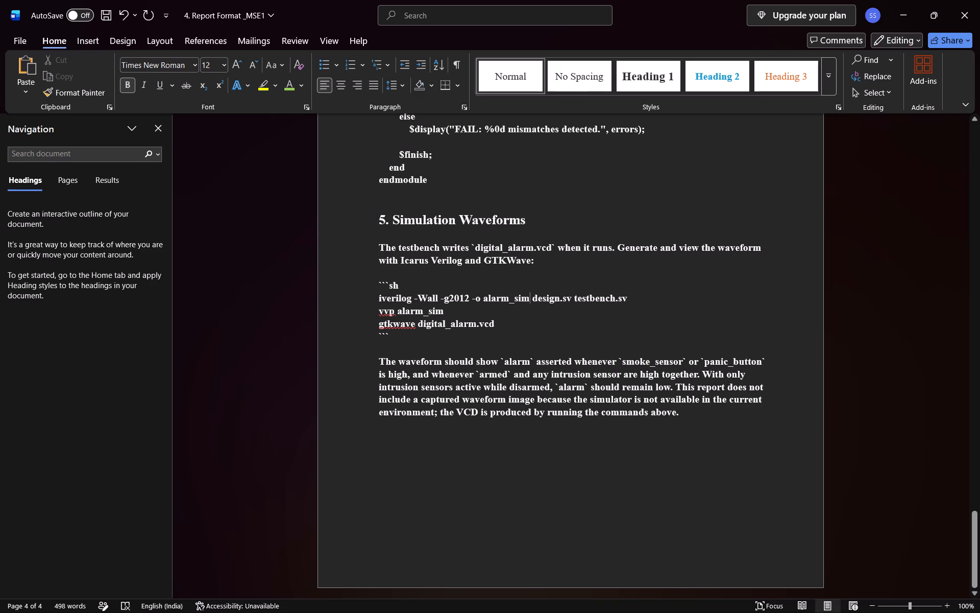
# Ignore all spelling flags for "vvp" in the second simulation command.
pyautogui.moveTo(395, 311); pyautogui.dragTo(378, 311)
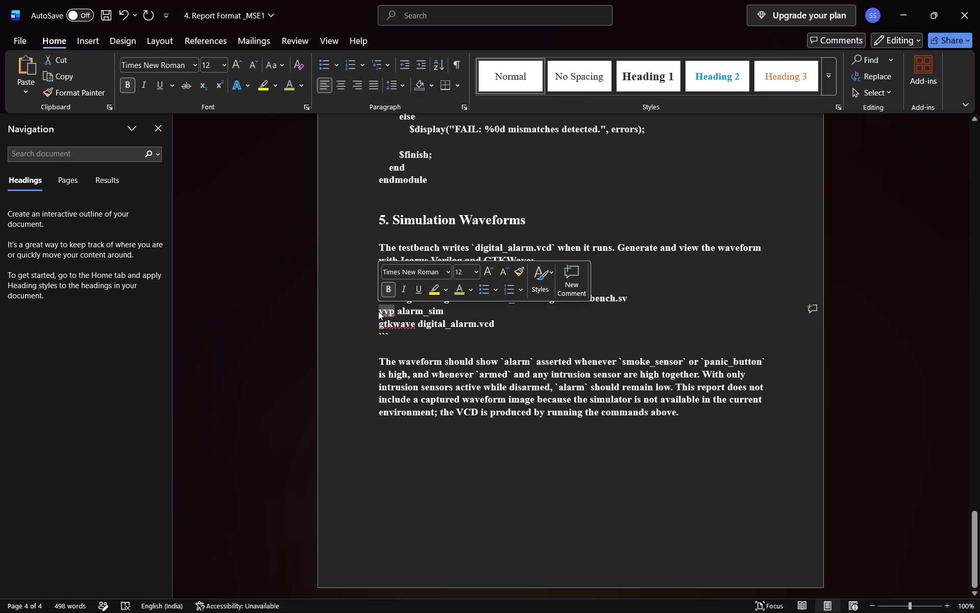
pyautogui.rightClick(378, 311)
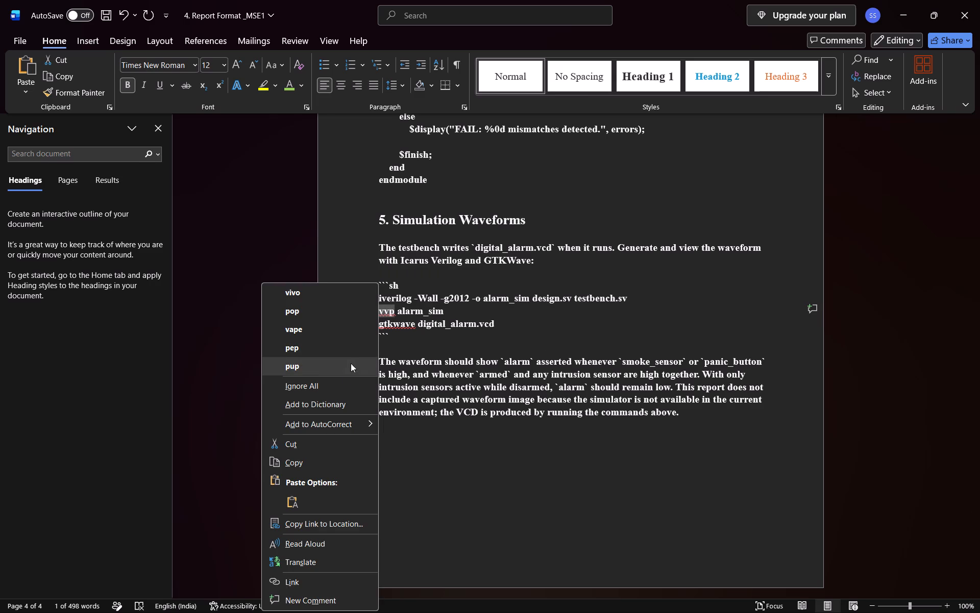
pyautogui.click(337, 386)
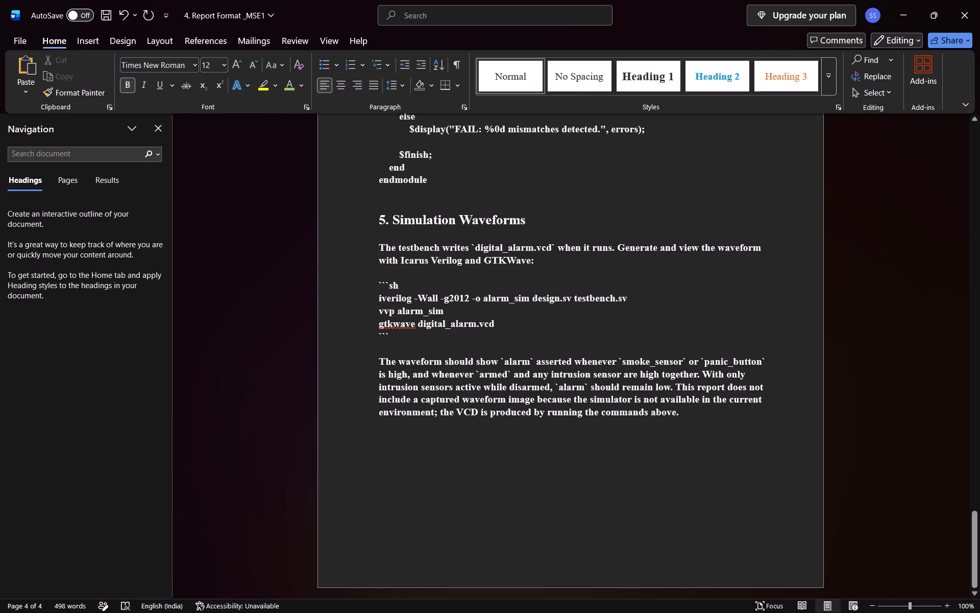
# Ignore all spelling flags for "gtkwave" in the last simulation command.
pyautogui.moveTo(414, 327); pyautogui.dragTo(389, 328)
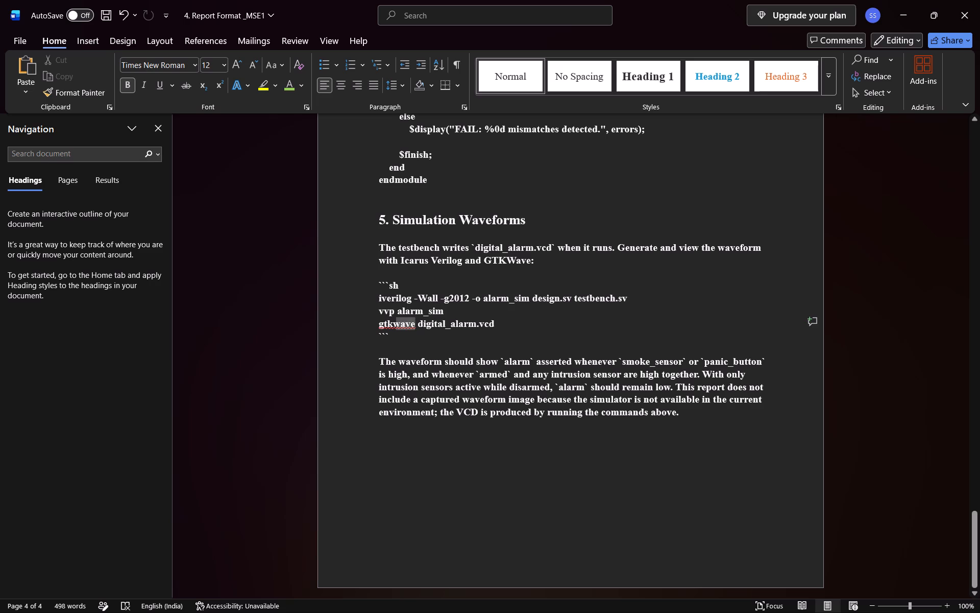
pyautogui.moveTo(389, 328); pyautogui.dragTo(379, 328)
pyautogui.rightClick(379, 328)
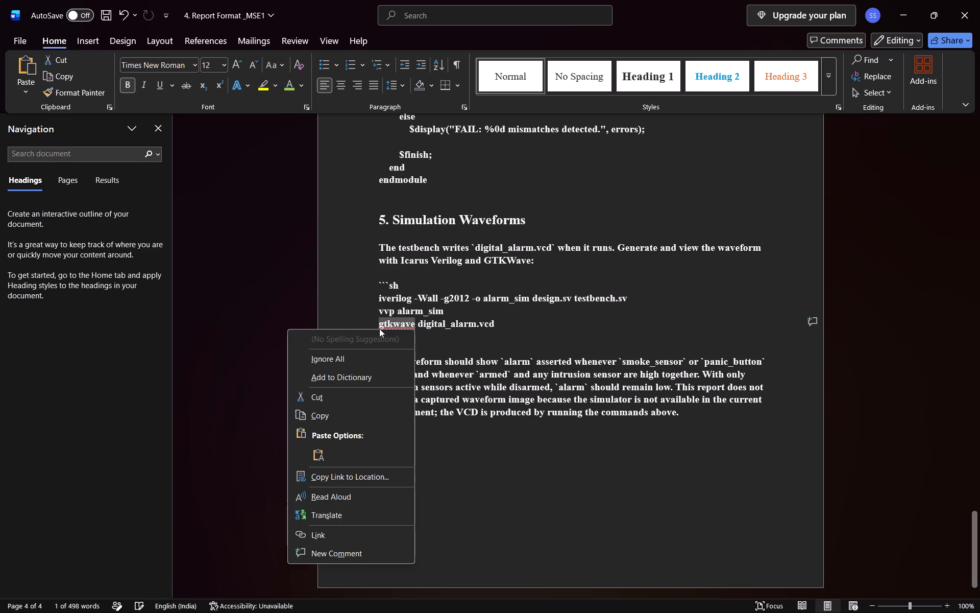
pyautogui.click(364, 356)
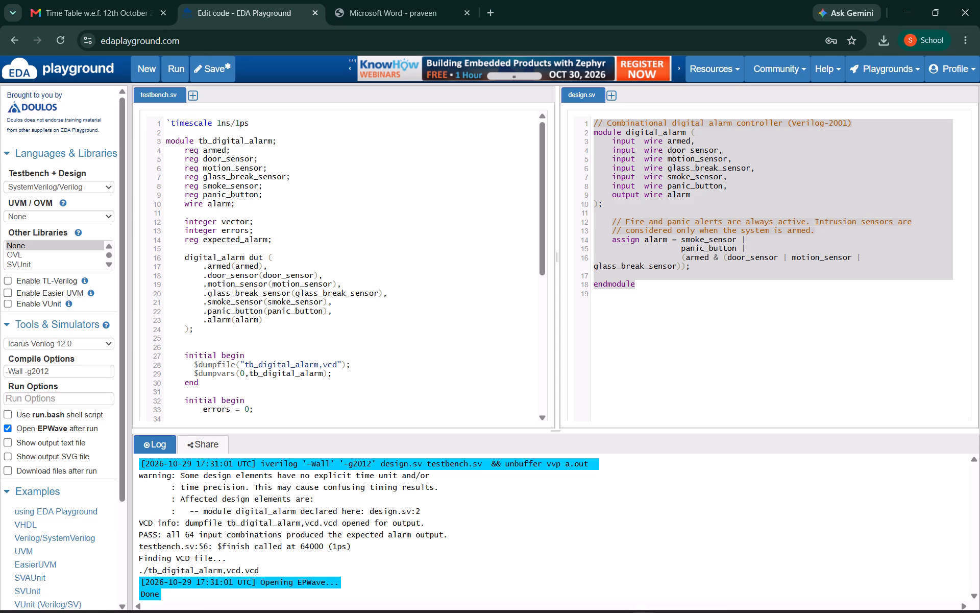
pyautogui.click(167, 68)
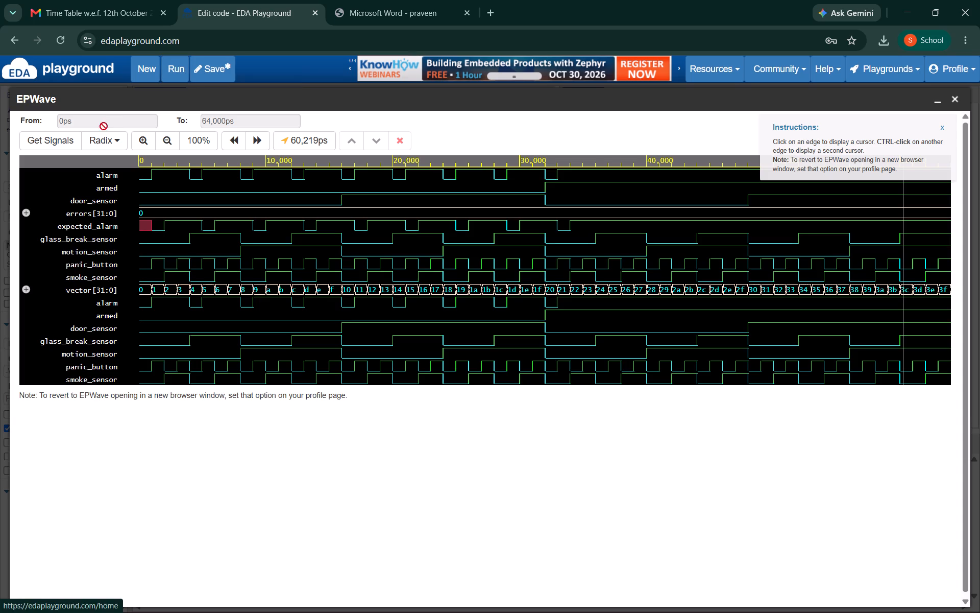
# Dismiss the instructions overlay covering the EPWave waveforms.
pyautogui.click(70, 148)
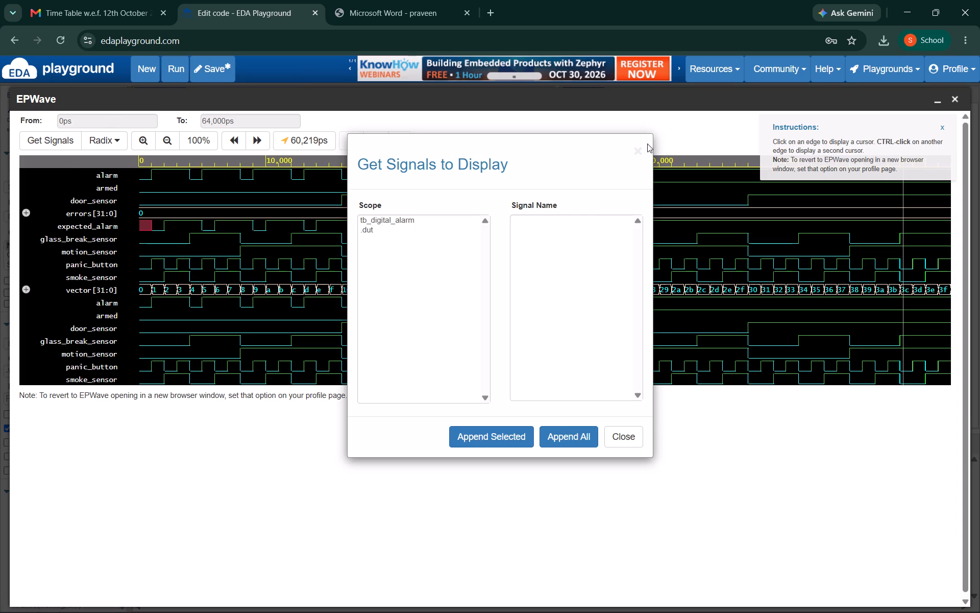
pyautogui.click(635, 150)
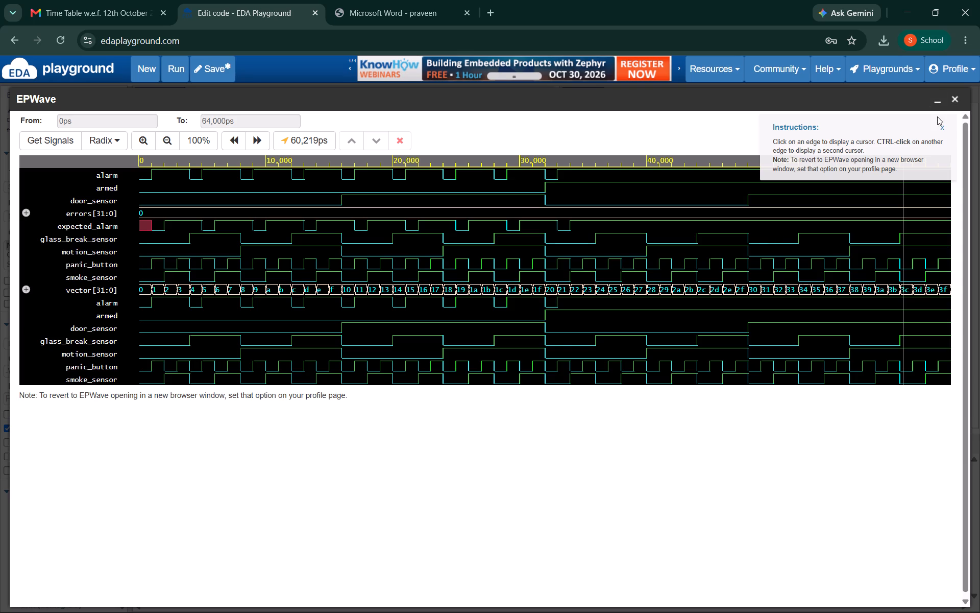
pyautogui.click(940, 129)
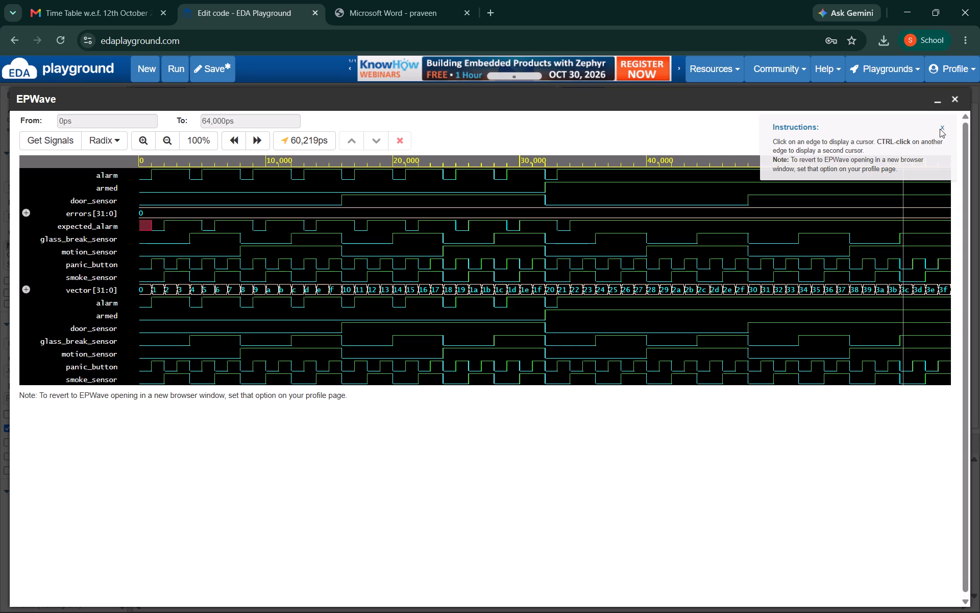
pyautogui.click(943, 128)
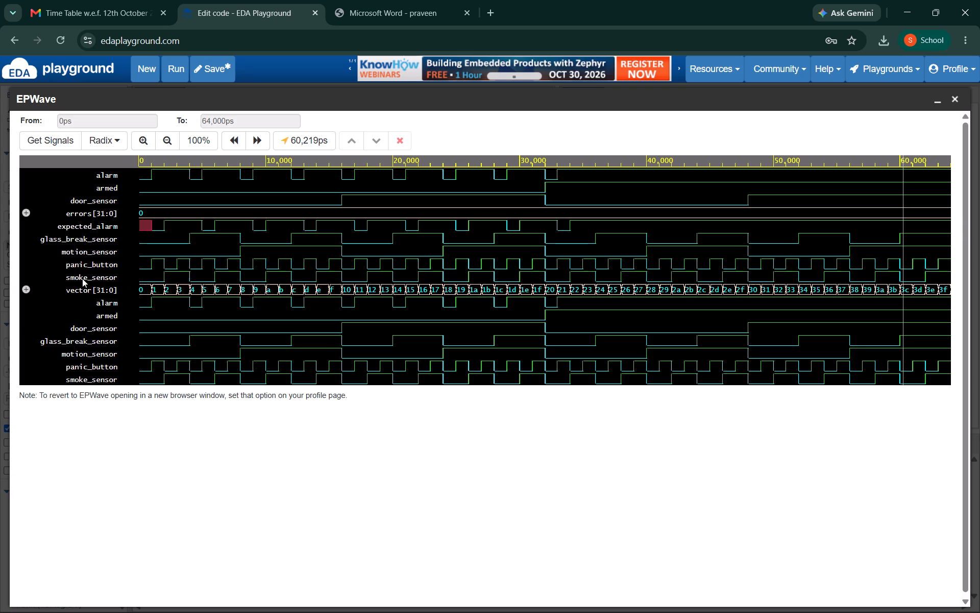
# Expand the vector[31:0] signal in EPWave to examine its individual bits, and collapse it again.
pyautogui.click(25, 290)
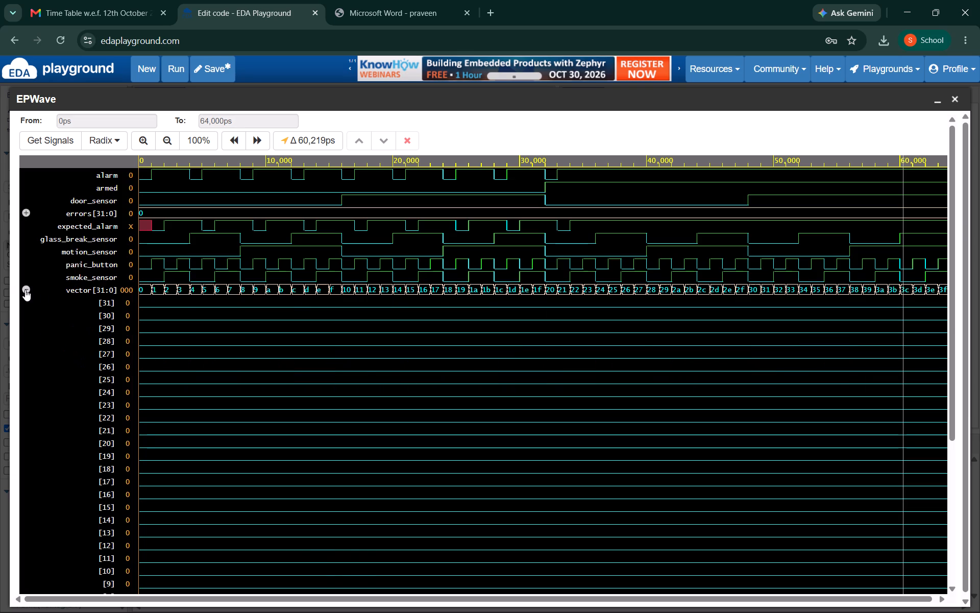
pyautogui.click(25, 290)
pyautogui.click(25, 290)
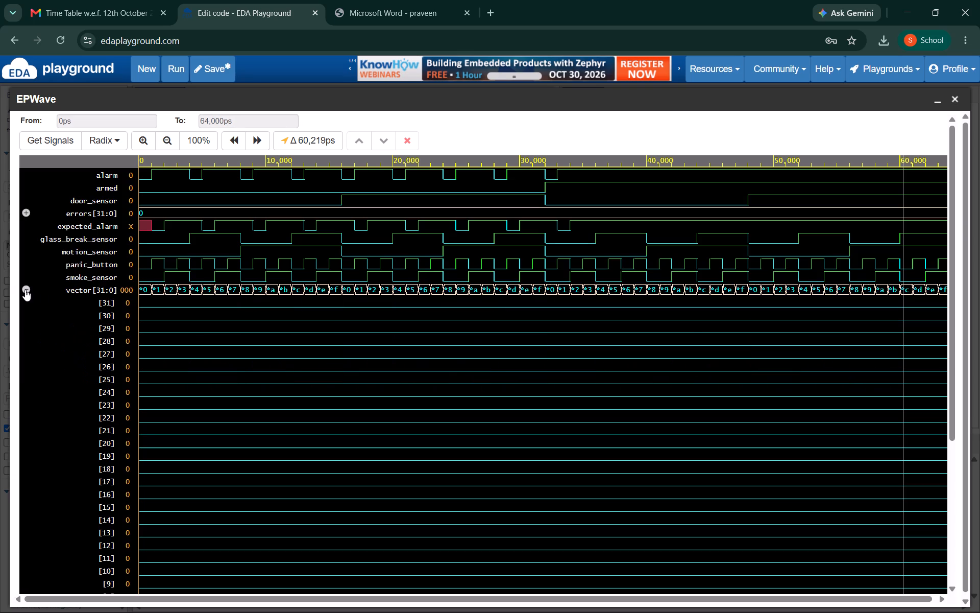
pyautogui.click(25, 290)
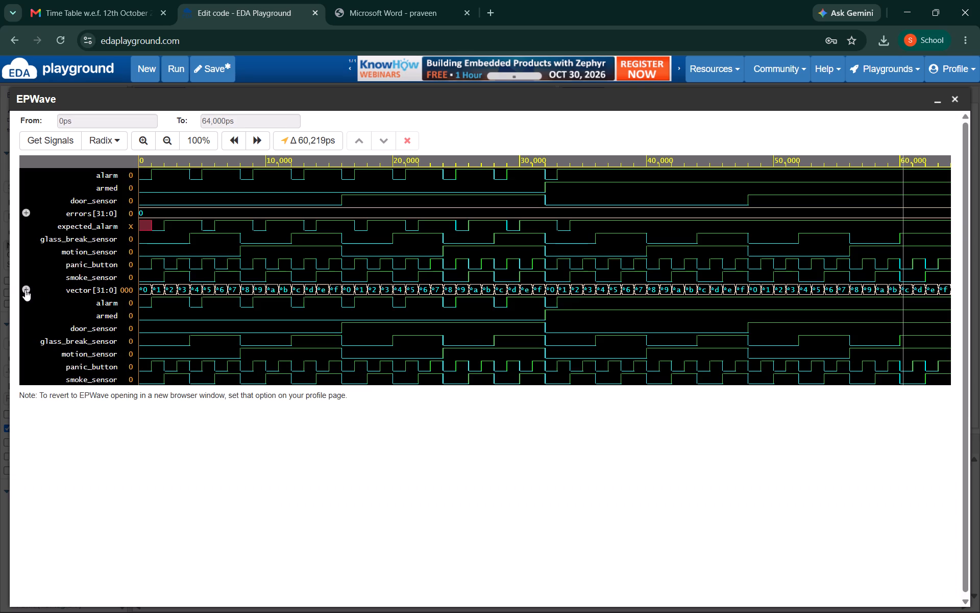
pyautogui.click(25, 290)
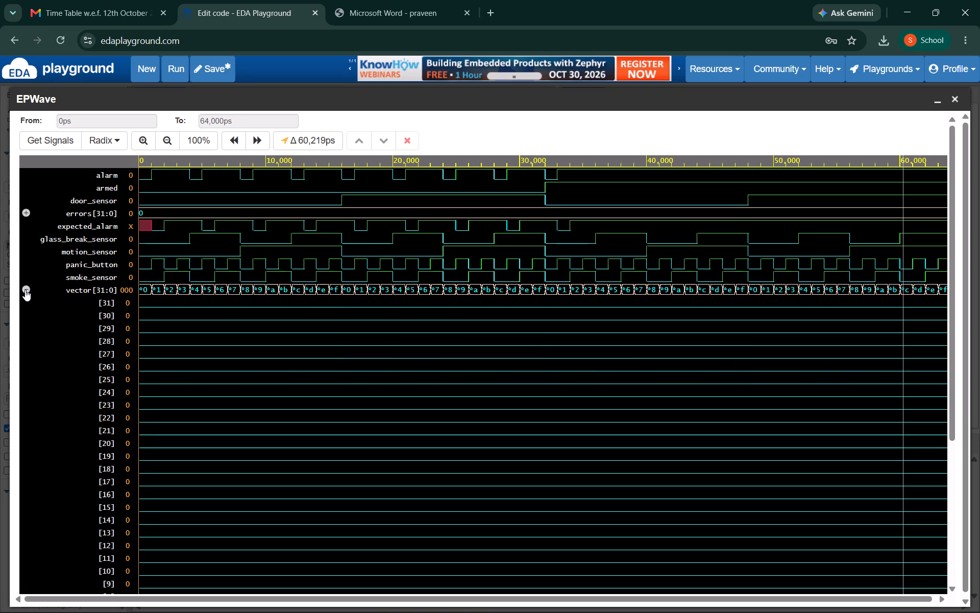
pyautogui.scroll(-1, 232, 457)
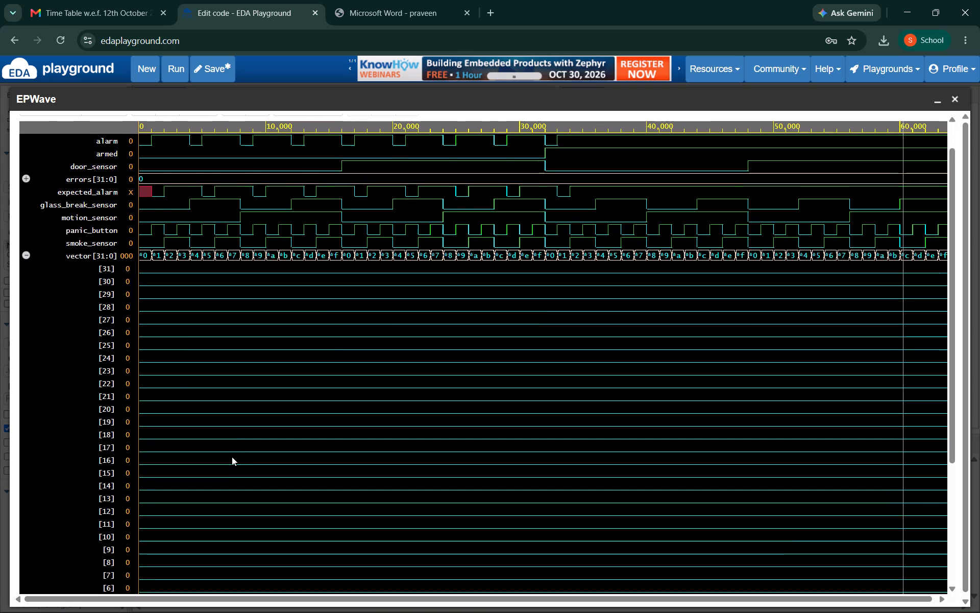
pyautogui.scroll(-3, 232, 457)
pyautogui.hscroll(1, 232, 457)
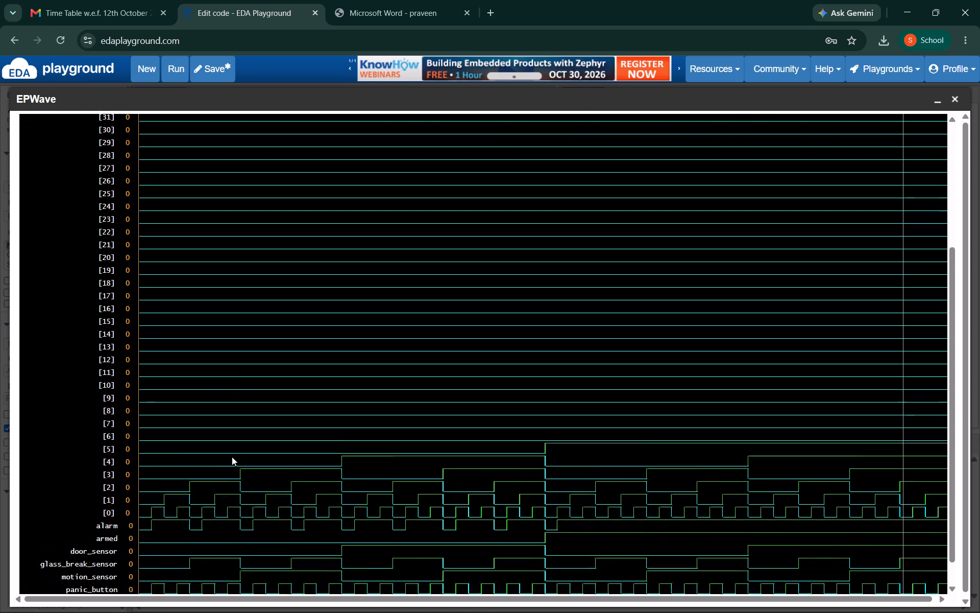
pyautogui.hscroll(2, 232, 457)
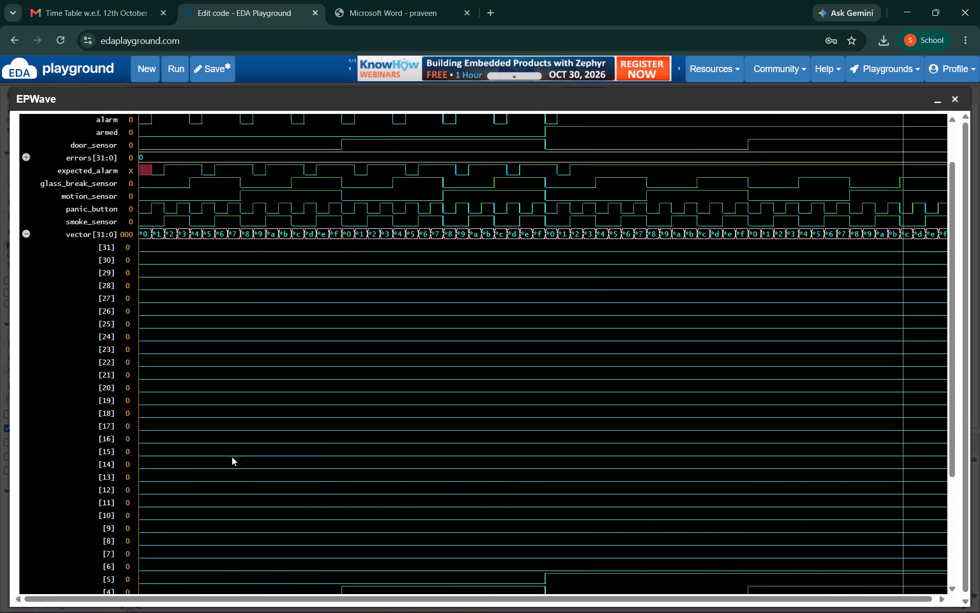
pyautogui.hscroll(1, 232, 457)
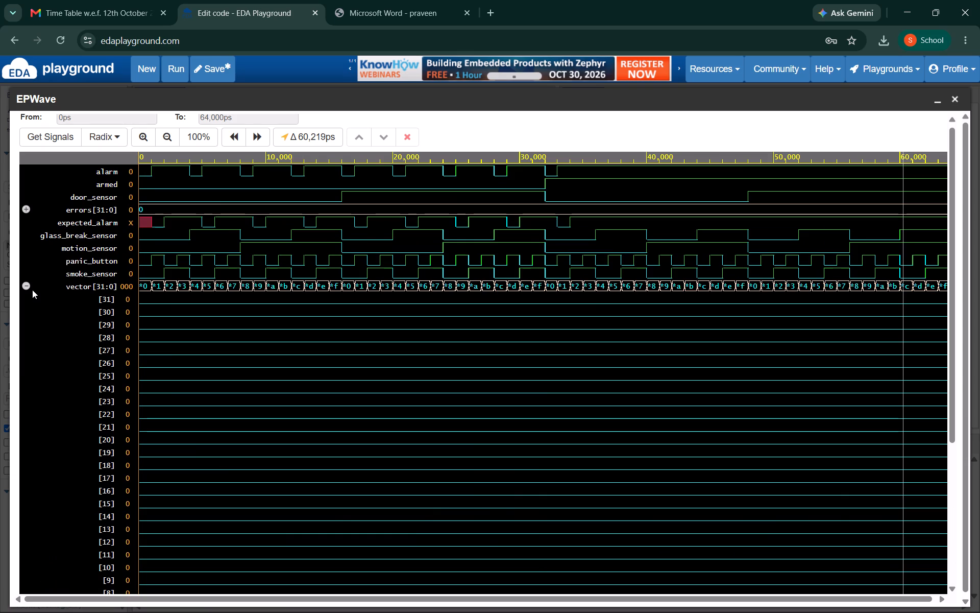
pyautogui.click(24, 289)
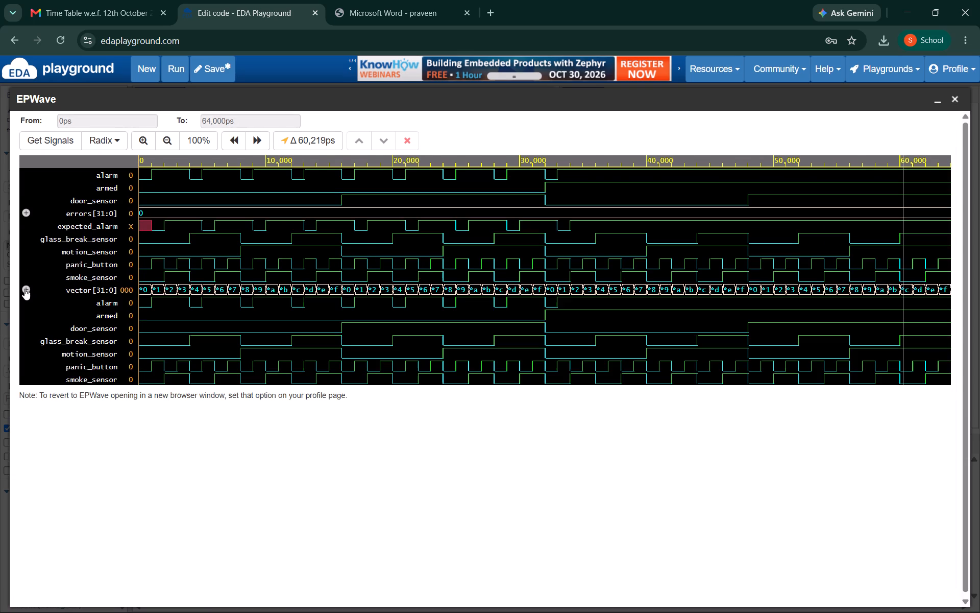
pyautogui.click(413, 137)
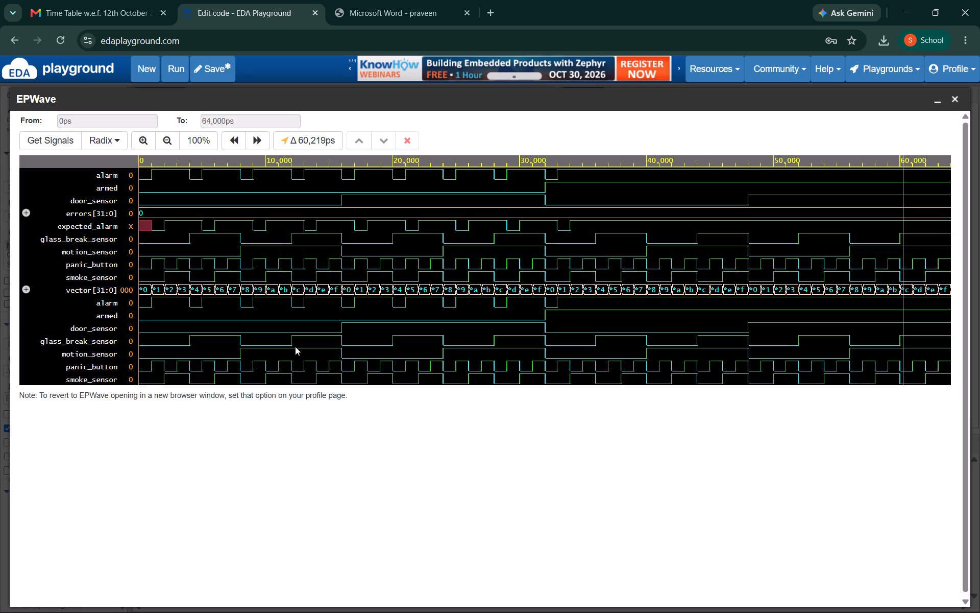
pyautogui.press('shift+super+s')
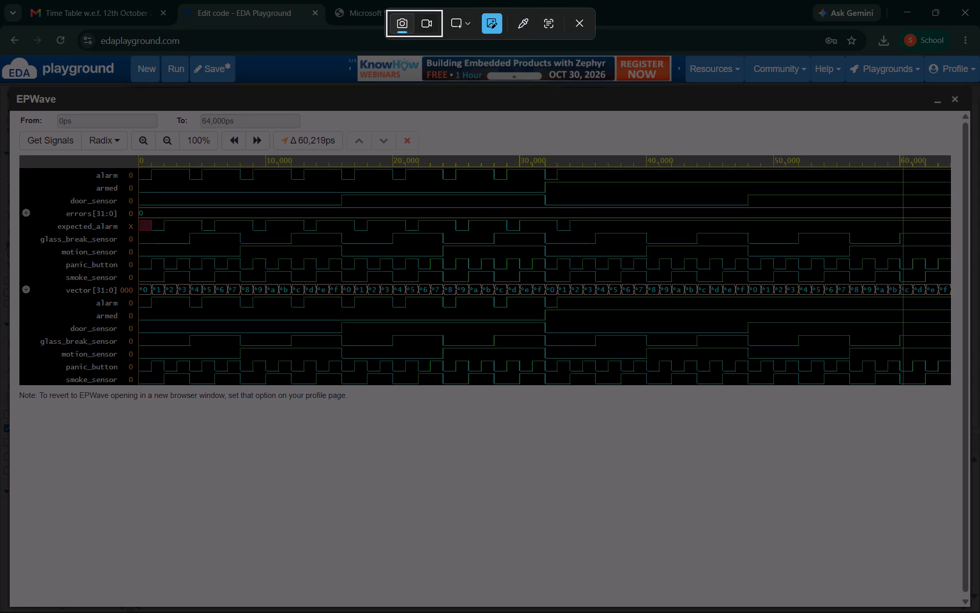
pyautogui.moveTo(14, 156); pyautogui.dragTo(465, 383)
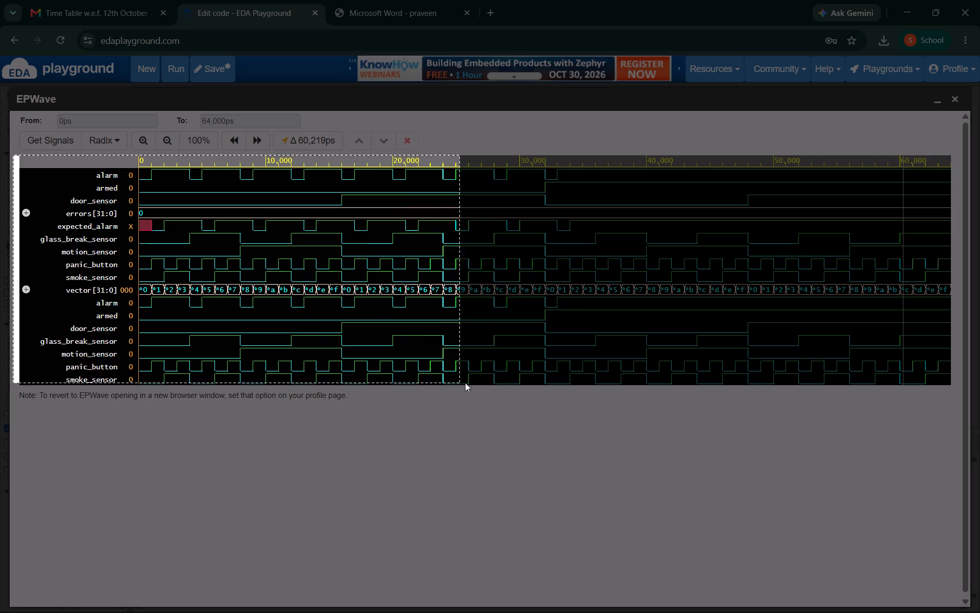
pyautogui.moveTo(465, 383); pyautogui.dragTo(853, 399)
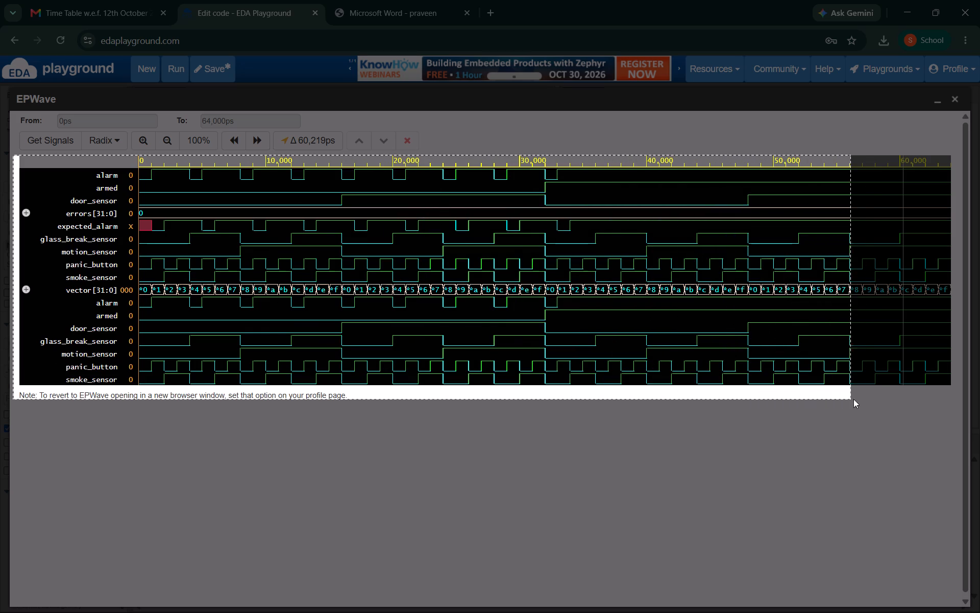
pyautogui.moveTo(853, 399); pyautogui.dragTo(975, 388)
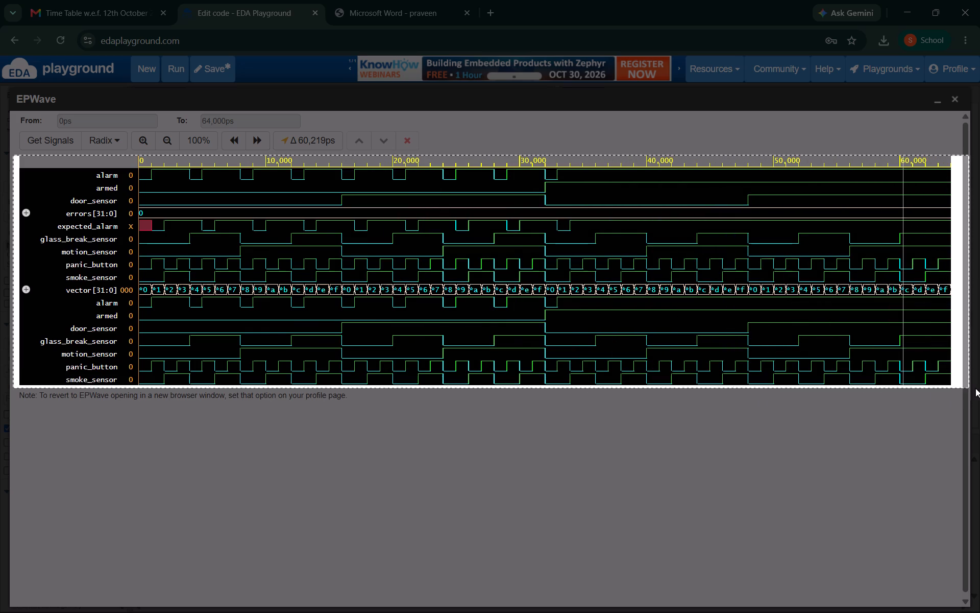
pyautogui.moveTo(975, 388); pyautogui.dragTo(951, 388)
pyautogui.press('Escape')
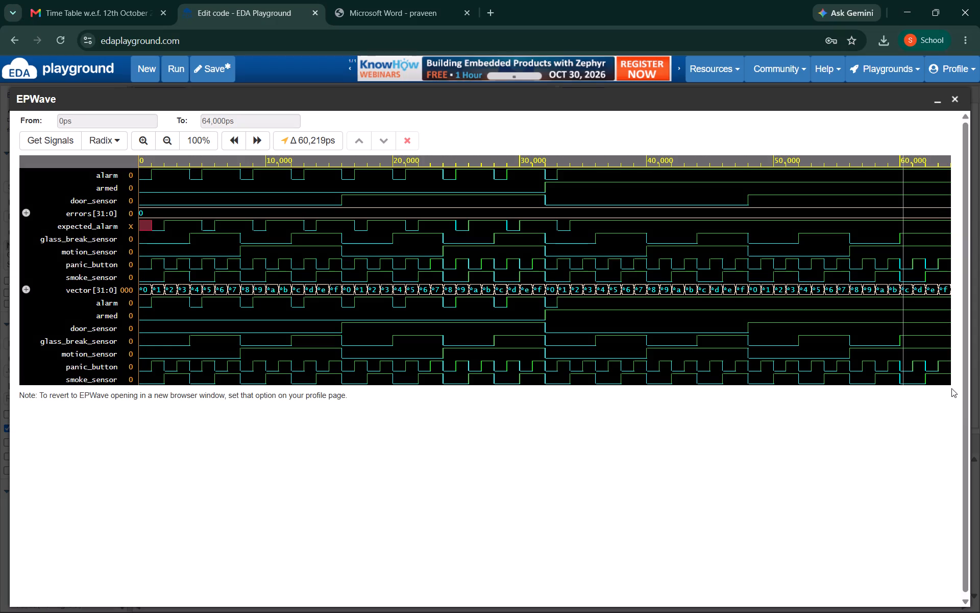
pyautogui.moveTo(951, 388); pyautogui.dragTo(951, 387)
# Capture a screenshot of the EPWave view, from the From/To time range row down to the last smoke_sensor waveform.
pyautogui.press('shift+super+s')
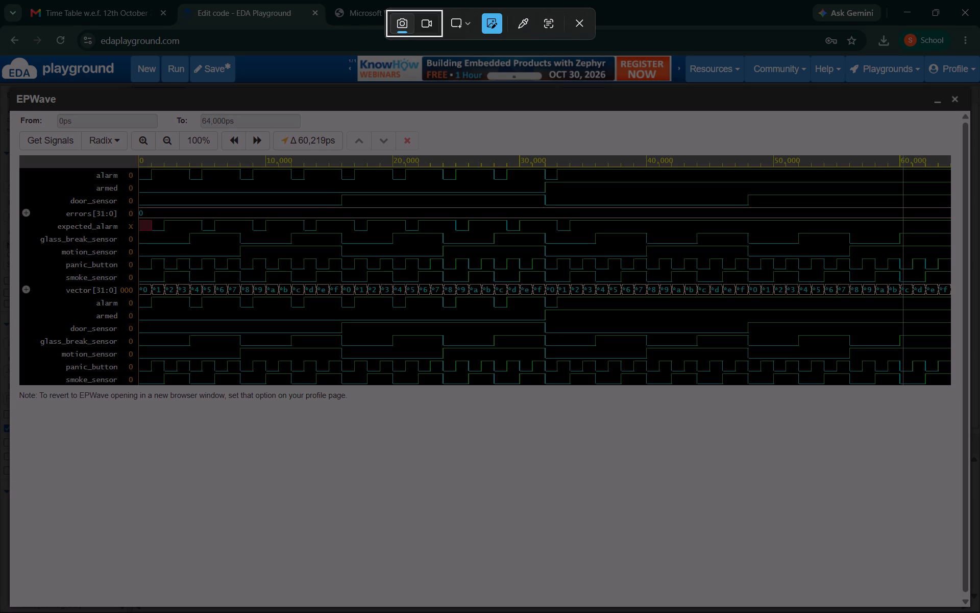
pyautogui.moveTo(13, 114); pyautogui.dragTo(201, 280)
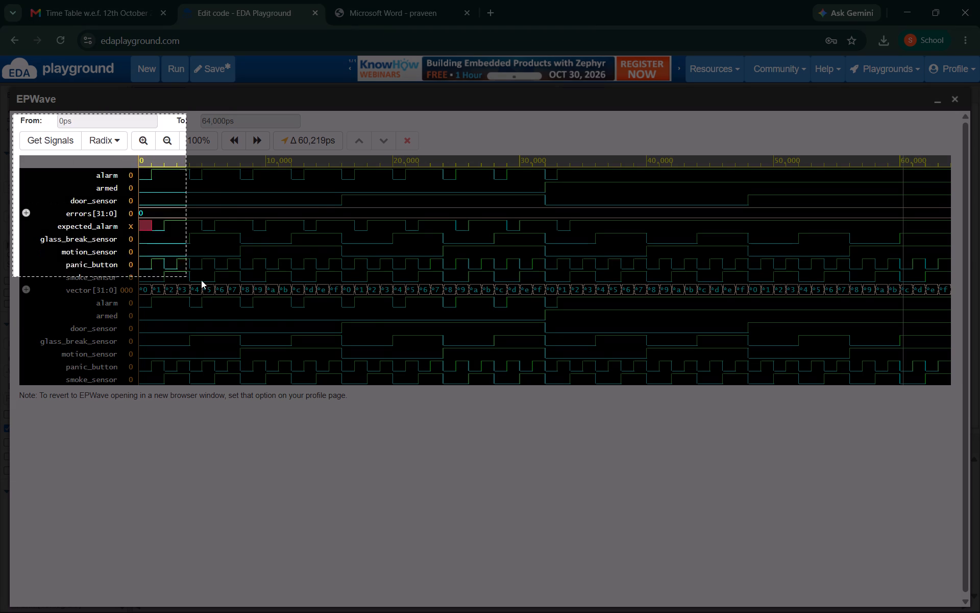
pyautogui.moveTo(201, 280); pyautogui.dragTo(630, 411)
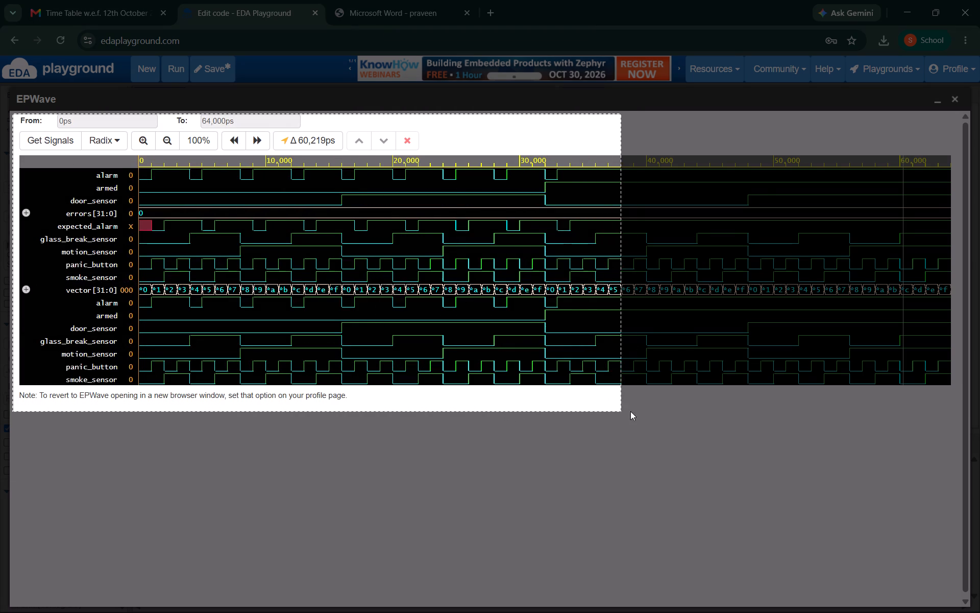
pyautogui.moveTo(630, 411); pyautogui.dragTo(965, 409)
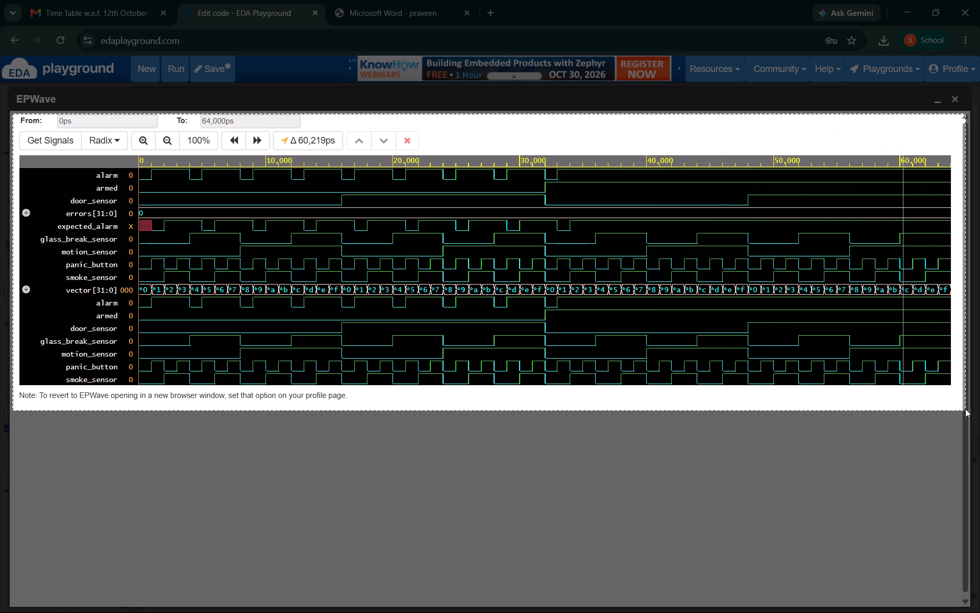
pyautogui.moveTo(965, 409); pyautogui.dragTo(962, 390)
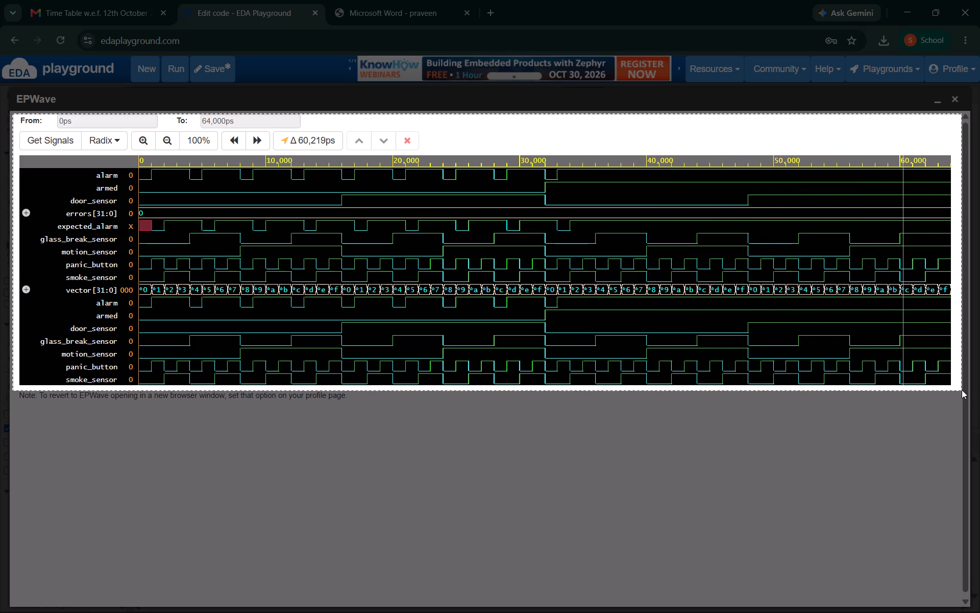
pyautogui.moveTo(962, 390); pyautogui.dragTo(951, 390)
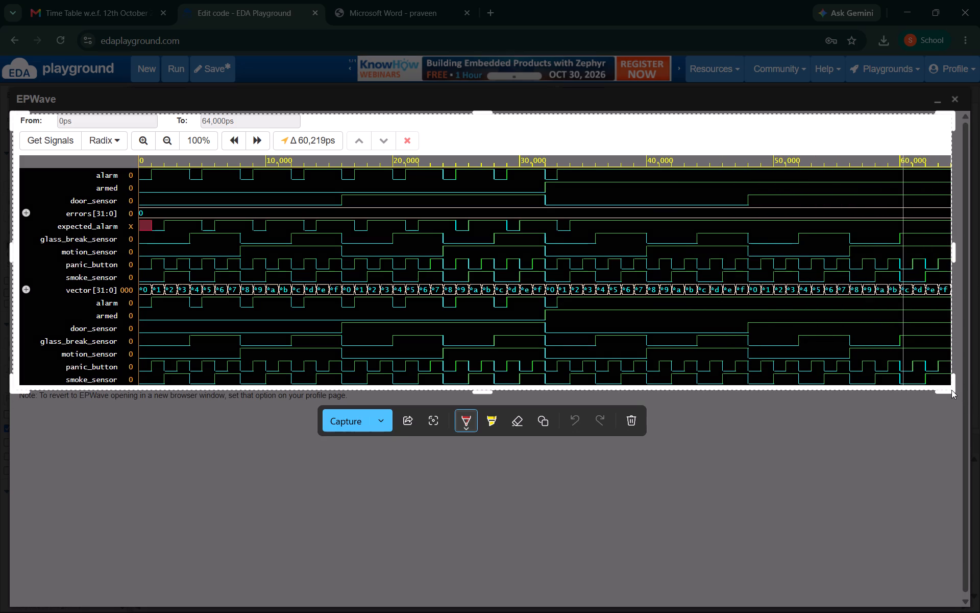
pyautogui.click(384, 421)
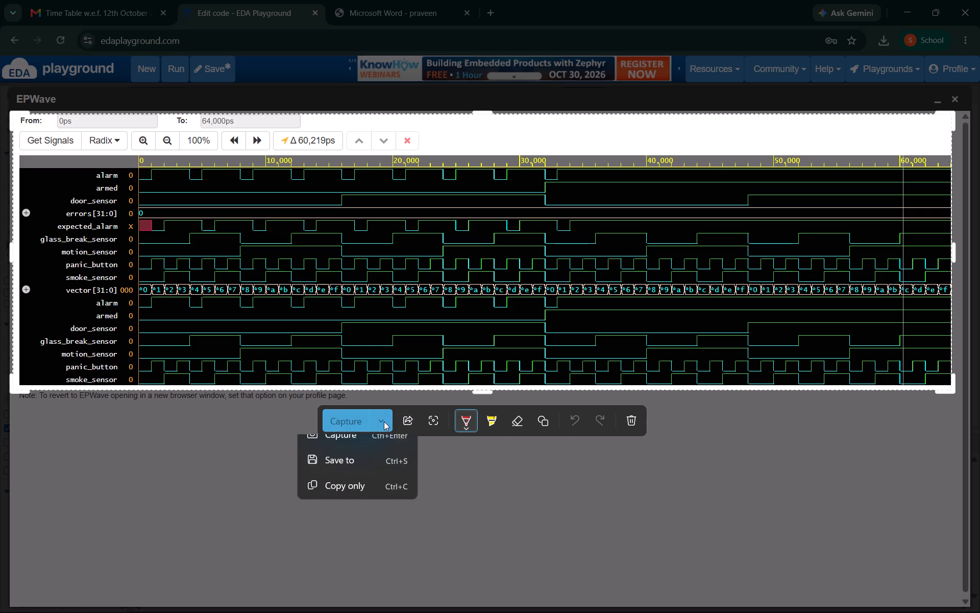
pyautogui.click(353, 507)
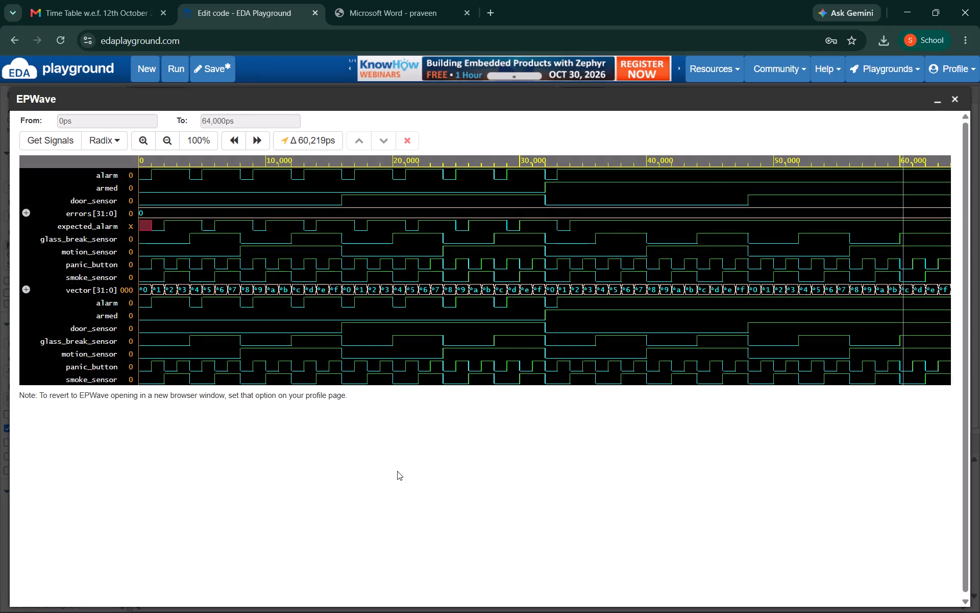
# Switch to the Word report and paste the waveform screenshot below the text of section 5, Simulation Waveforms.
pyautogui.click(900, 14)
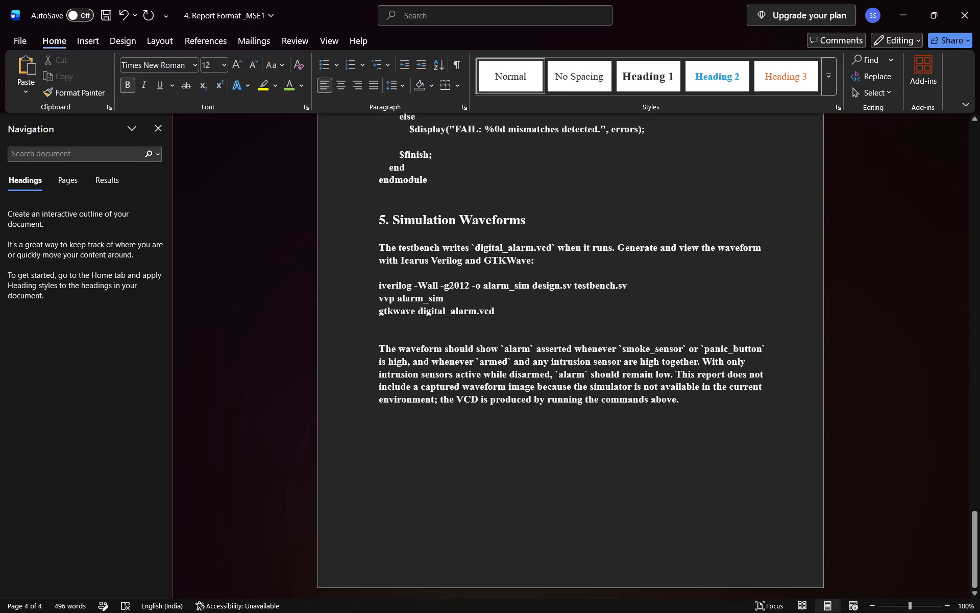
pyautogui.click(456, 423)
pyautogui.hotkey('ctrl', 'v')
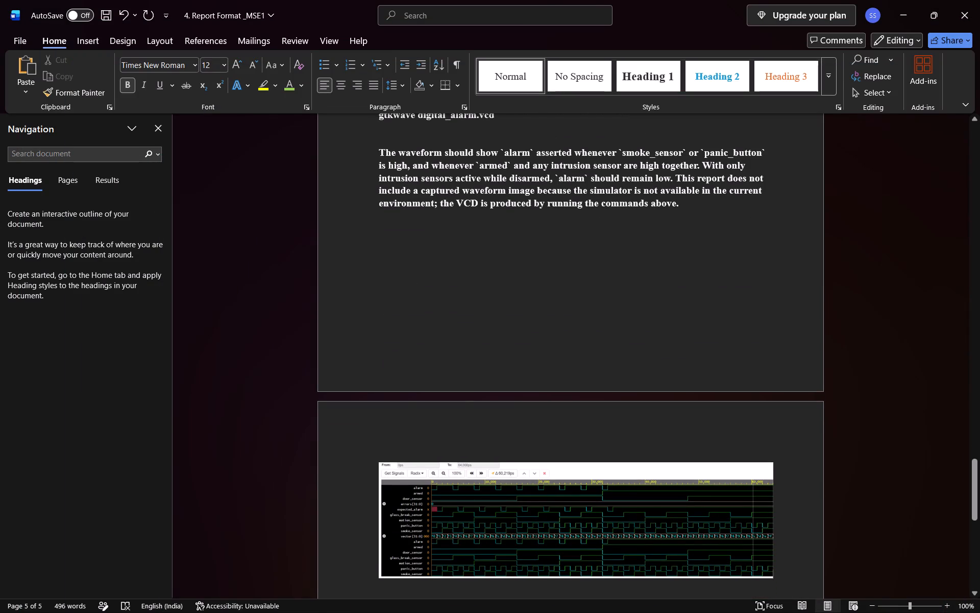
pyautogui.scroll(-2, 453, 470)
pyautogui.hscroll(1, 453, 470)
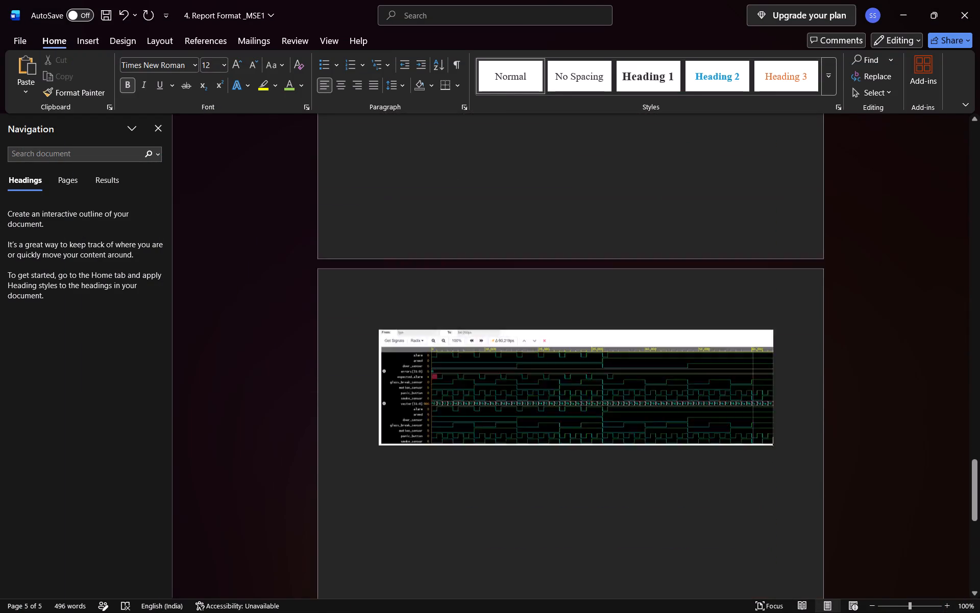
pyautogui.hscroll(1, 453, 470)
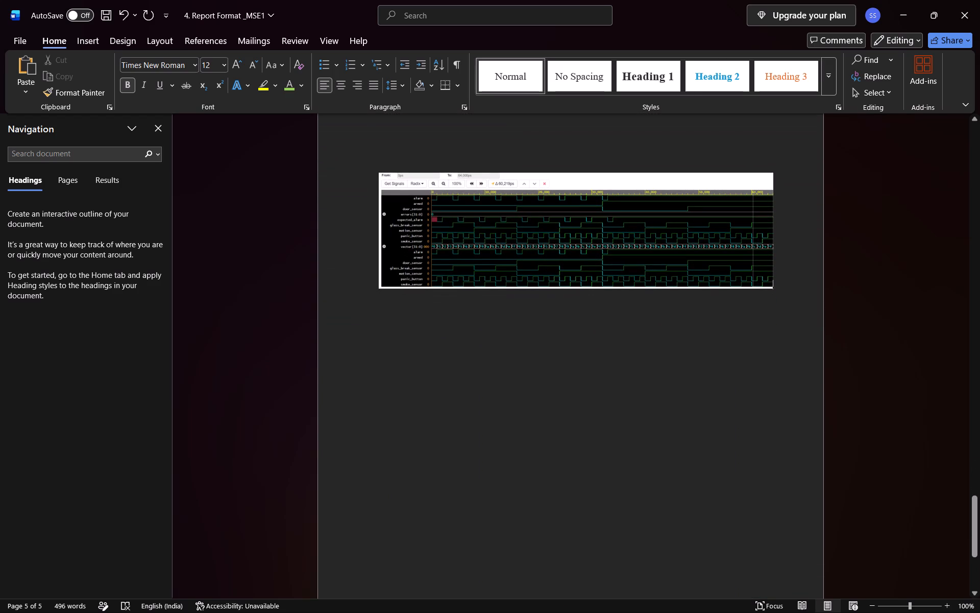
pyautogui.click(412, 338)
pyautogui.click(412, 338)
pyautogui.doubleClick(412, 338)
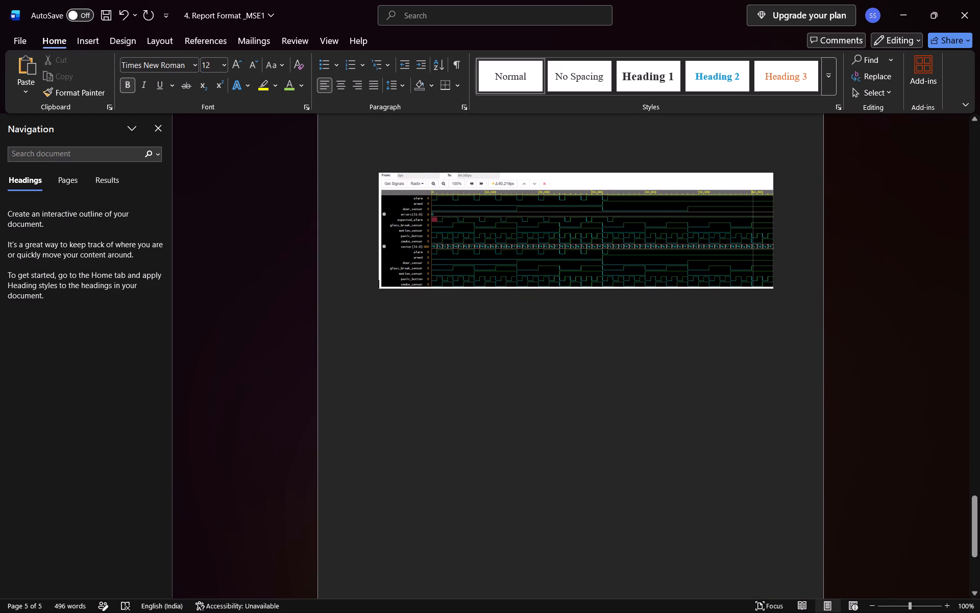
pyautogui.click(412, 338)
pyautogui.click(398, 338)
pyautogui.tripleClick(398, 338)
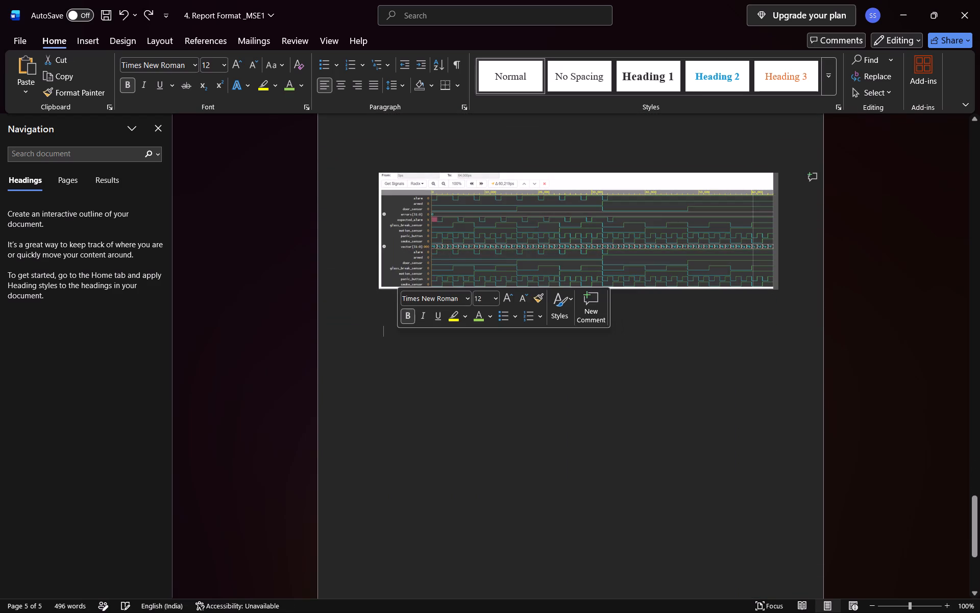
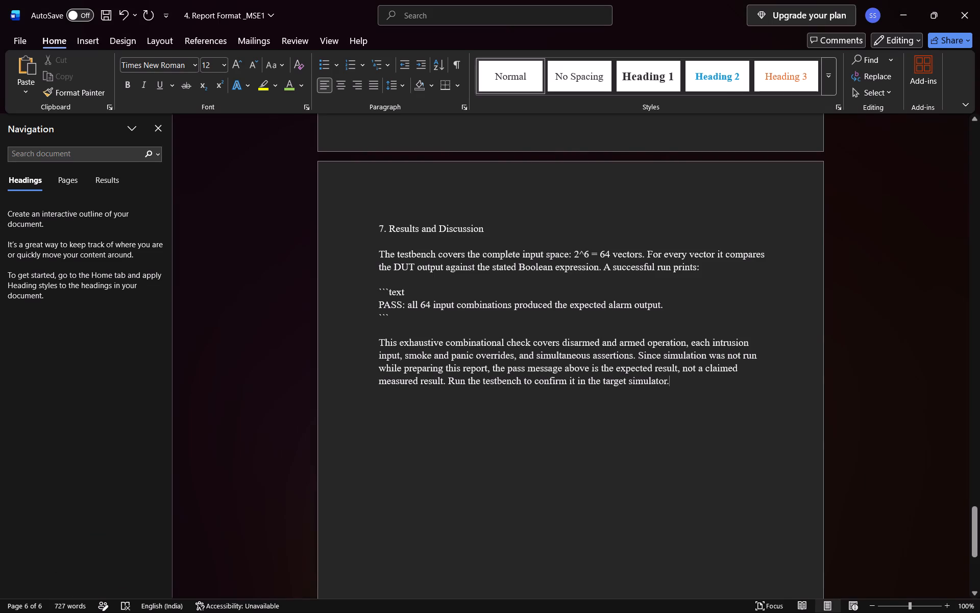
# Delete the "```text" and closing "```" code markers around the "PASS: all 64 input combinations" line.
pyautogui.click(413, 293)
pyautogui.press('BackSpace')
pyautogui.press('BackSpace')
pyautogui.press('BackSpace')
pyautogui.press('BackSpace')
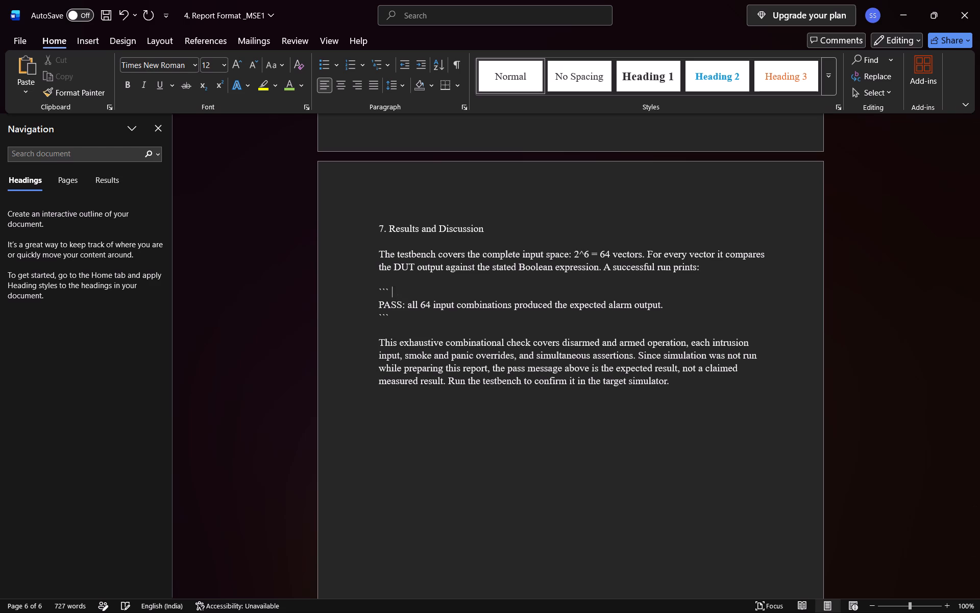
pyautogui.press('BackSpace')
pyautogui.press('BackSpace')
pyautogui.press('BackSpace')
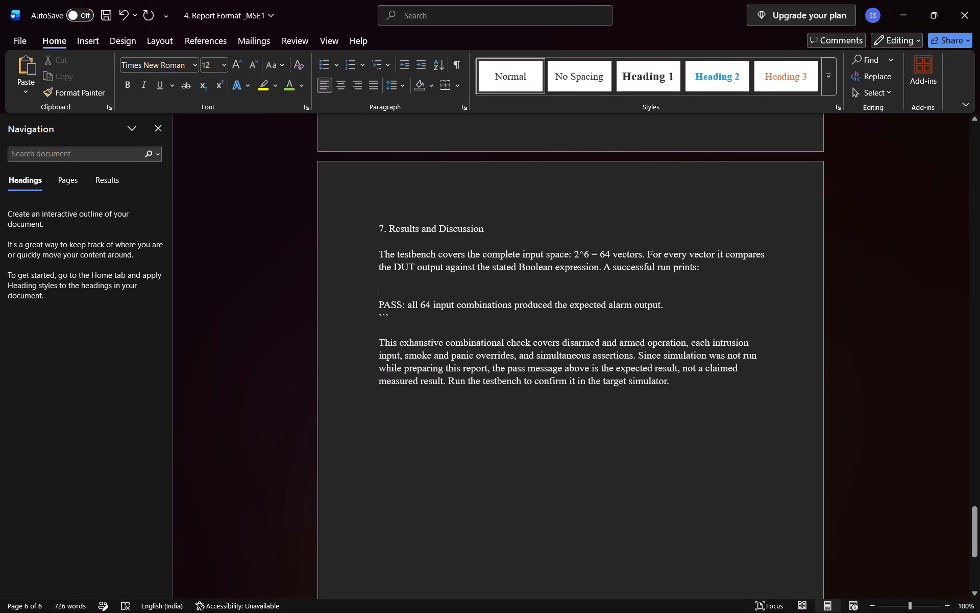
pyautogui.click(391, 310)
pyautogui.click(391, 311)
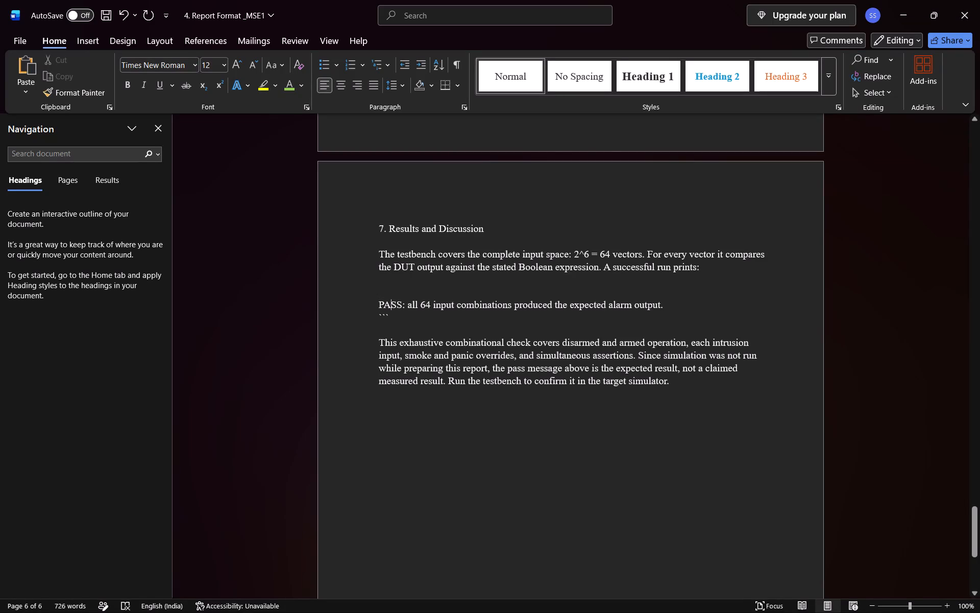
pyautogui.click(393, 314)
pyautogui.click(393, 314)
pyautogui.press('BackSpace')
pyautogui.press('BackSpace')
pyautogui.press('BackSpace')
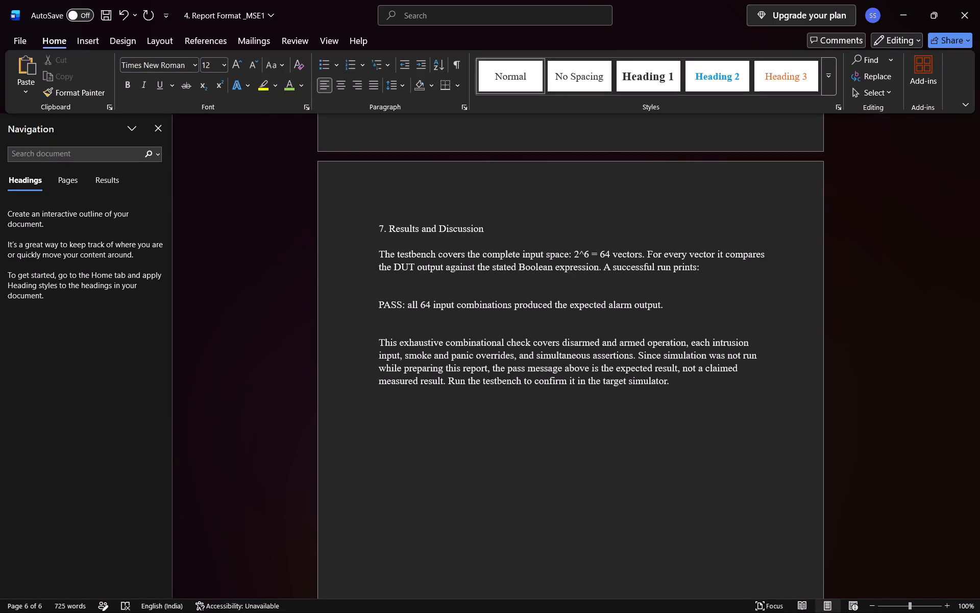
# Remove the extra blank lines below and above the PASS line, leaving a single blank line on each side.
pyautogui.press('Down')
pyautogui.press('BackSpace')
pyautogui.press('Up')
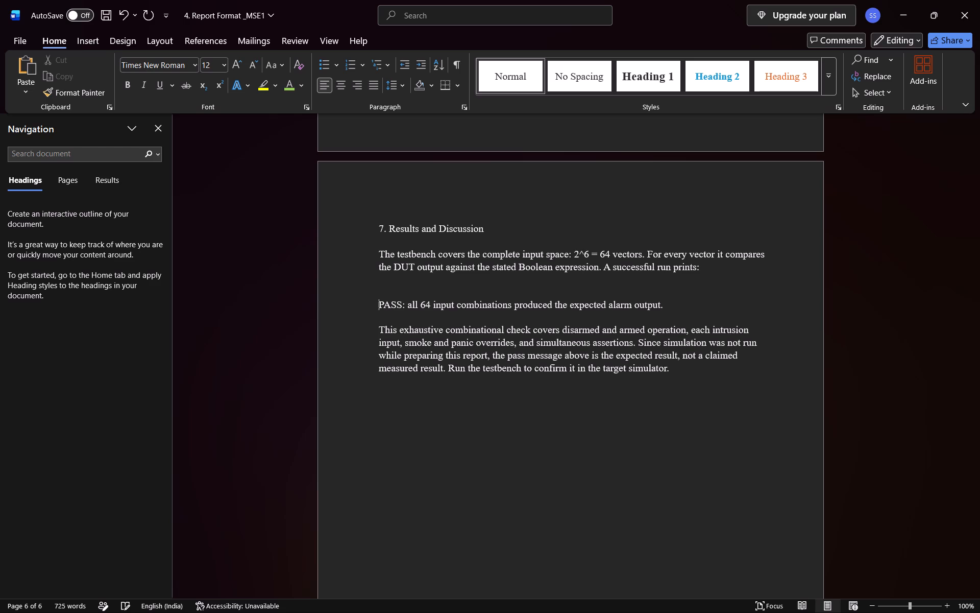
pyautogui.press('Up')
pyautogui.press('BackSpace')
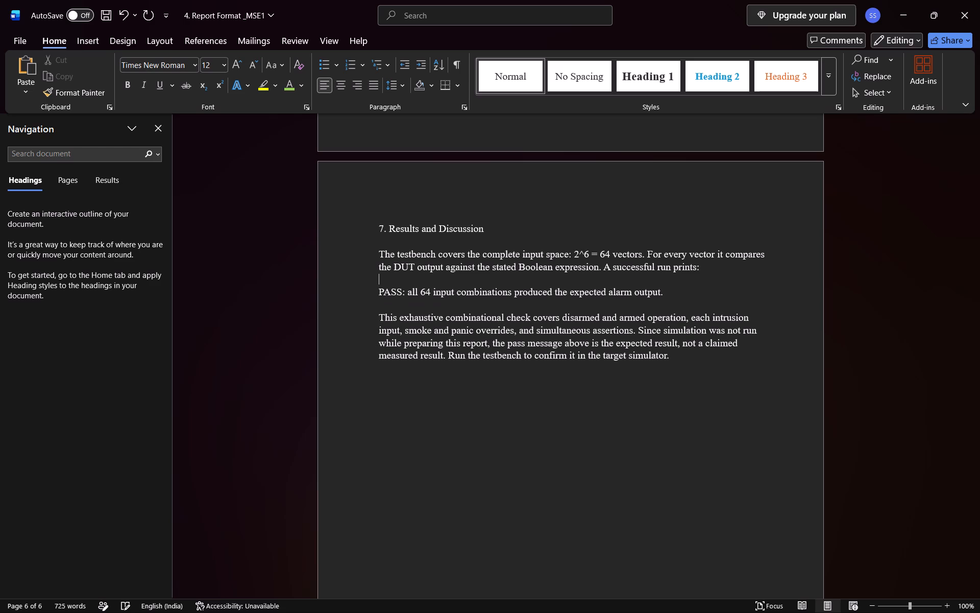
# Make the "7. Results and Discussion" heading bold at font size 16.
pyautogui.moveTo(378, 231); pyautogui.dragTo(381, 231)
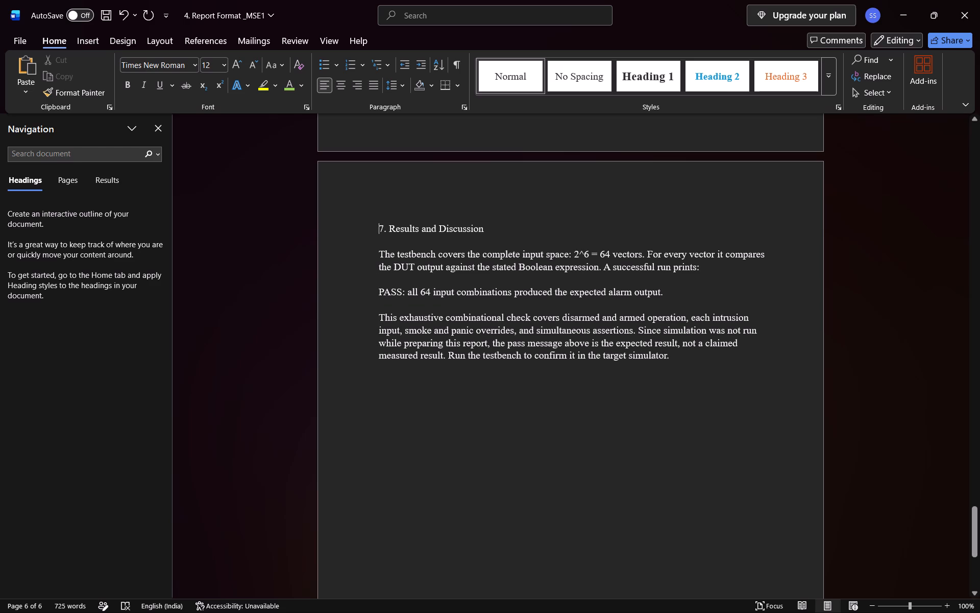
pyautogui.moveTo(381, 231); pyautogui.dragTo(461, 230)
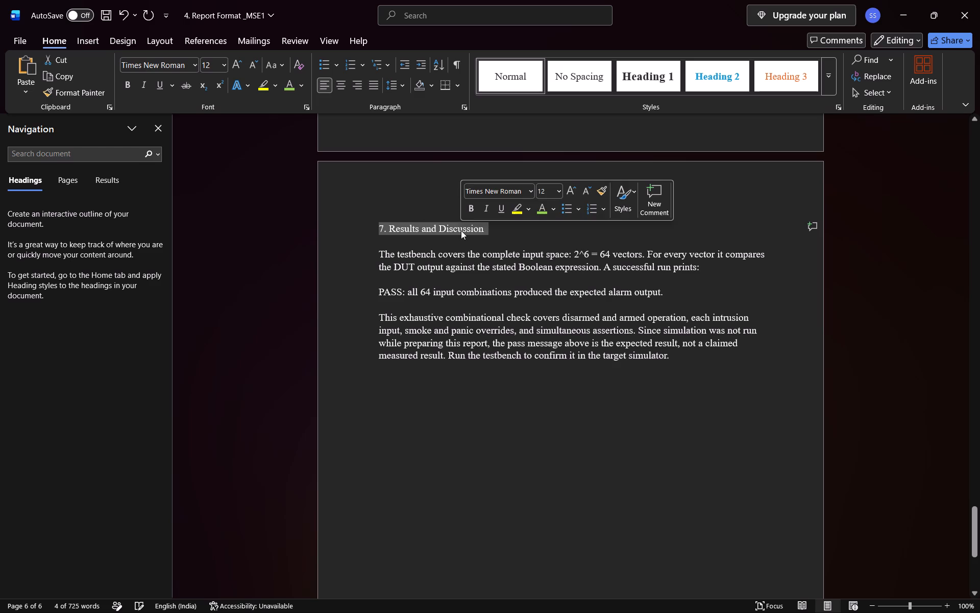
pyautogui.click(471, 214)
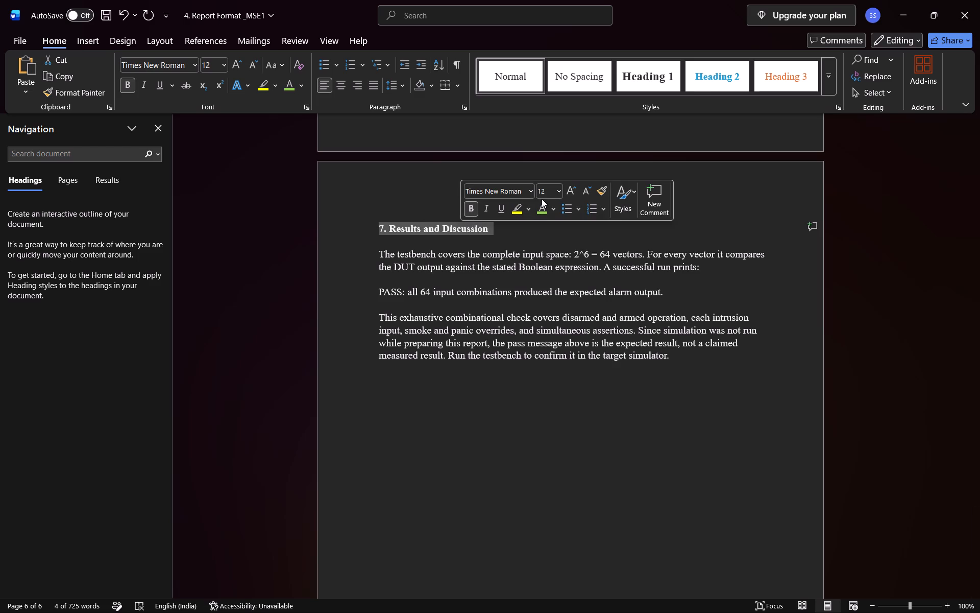
pyautogui.click(557, 190)
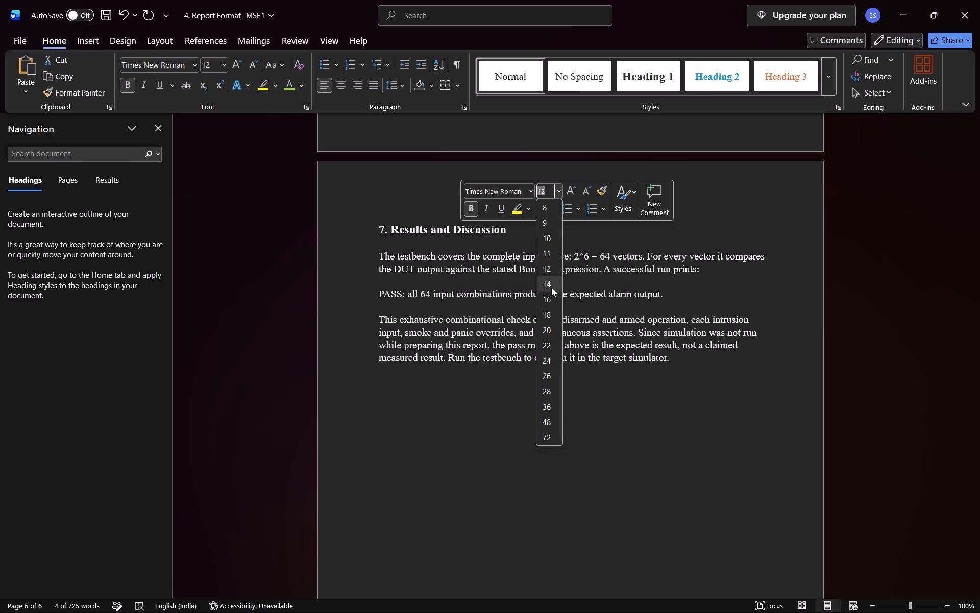
pyautogui.click(551, 294)
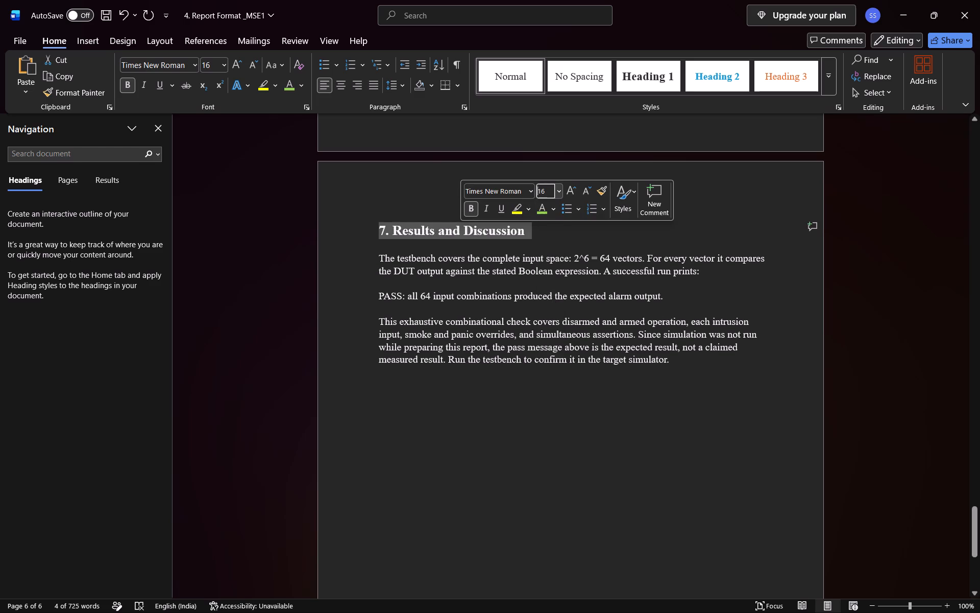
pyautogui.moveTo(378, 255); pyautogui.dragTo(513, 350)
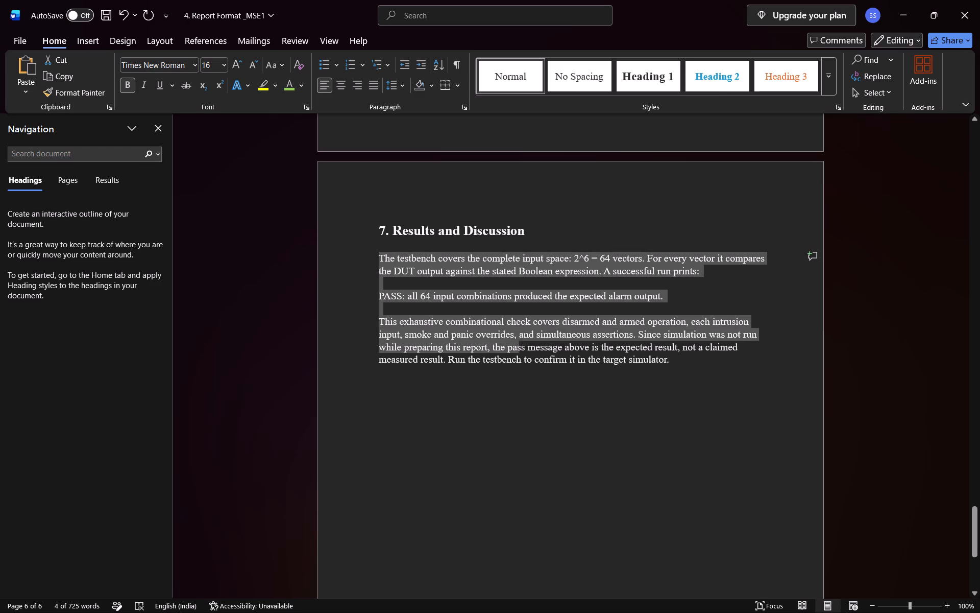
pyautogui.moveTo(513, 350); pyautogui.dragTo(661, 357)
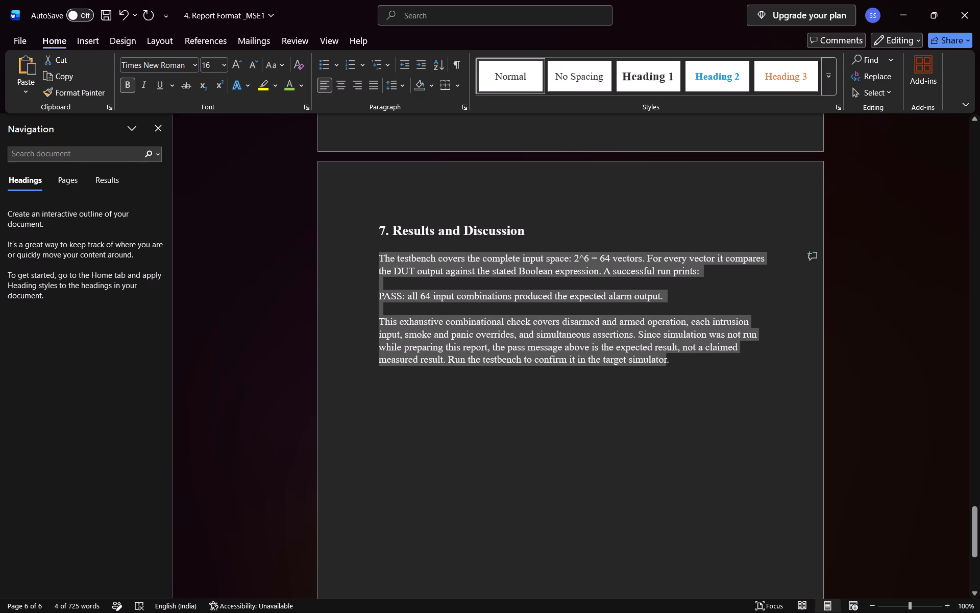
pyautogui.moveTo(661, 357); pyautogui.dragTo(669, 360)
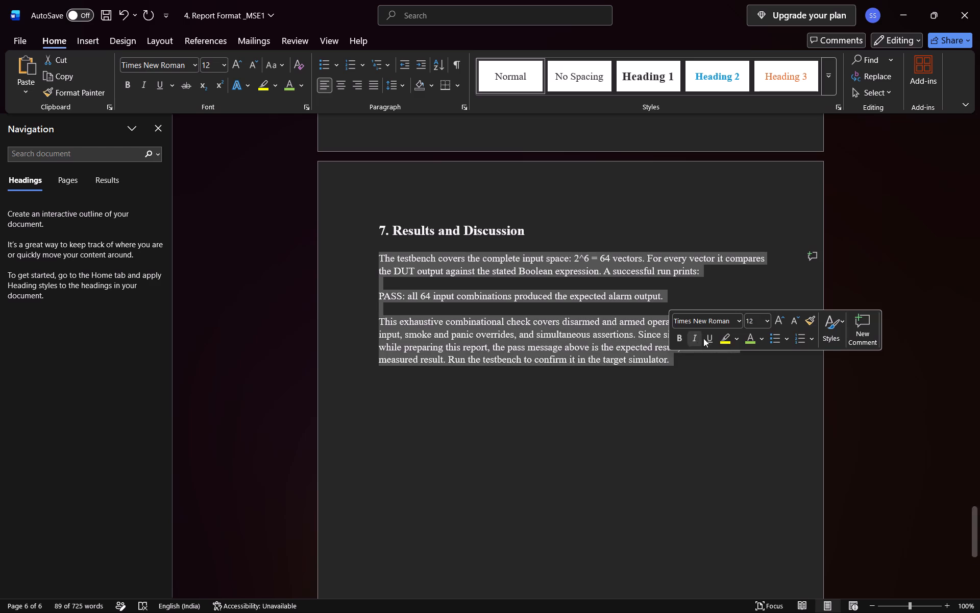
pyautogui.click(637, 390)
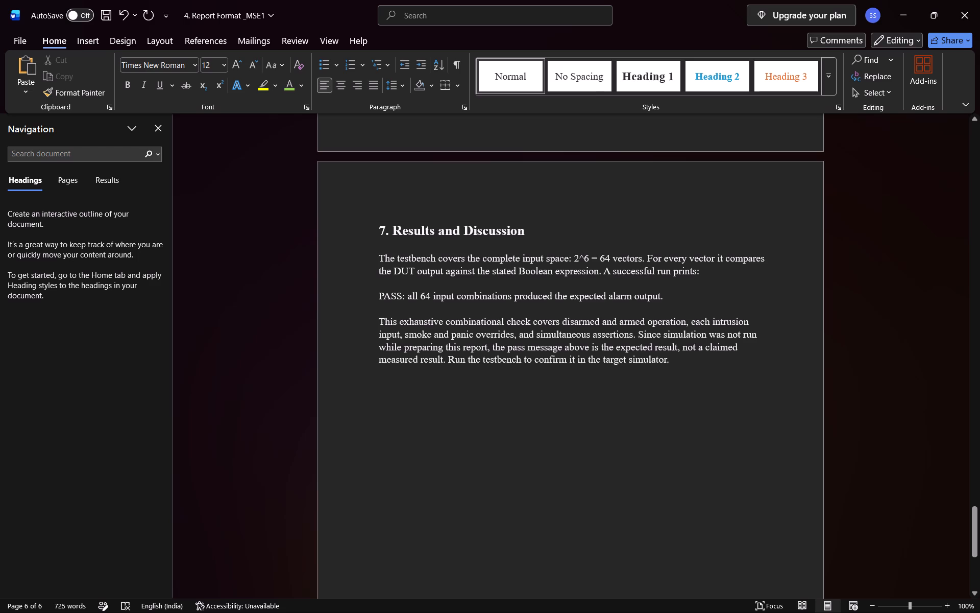
# Set the closing "This exhaustive combinational check" paragraph of the Results and Discussion section to justified alignment.
pyautogui.moveTo(378, 229); pyautogui.dragTo(520, 341)
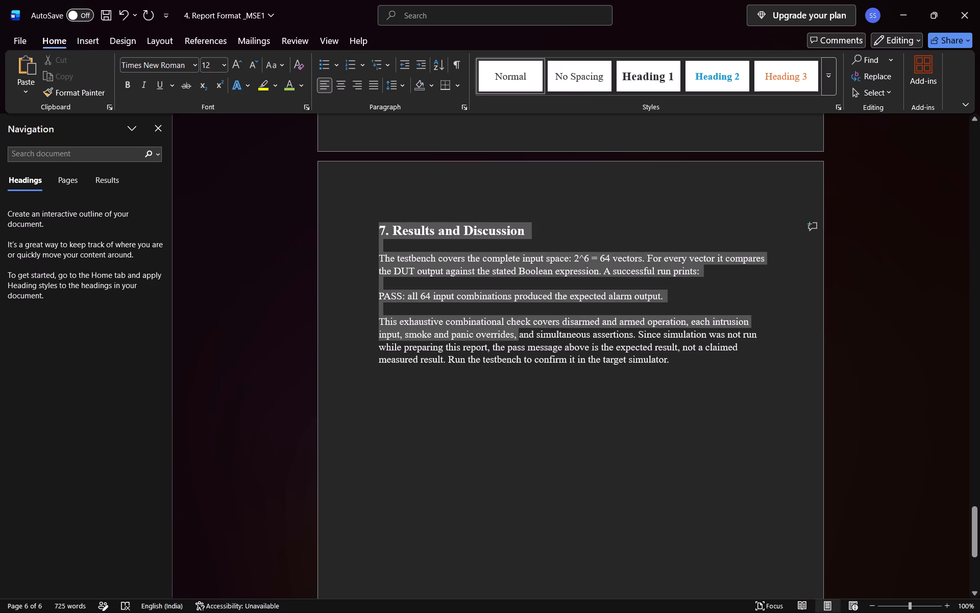
pyautogui.moveTo(520, 341); pyautogui.dragTo(653, 362)
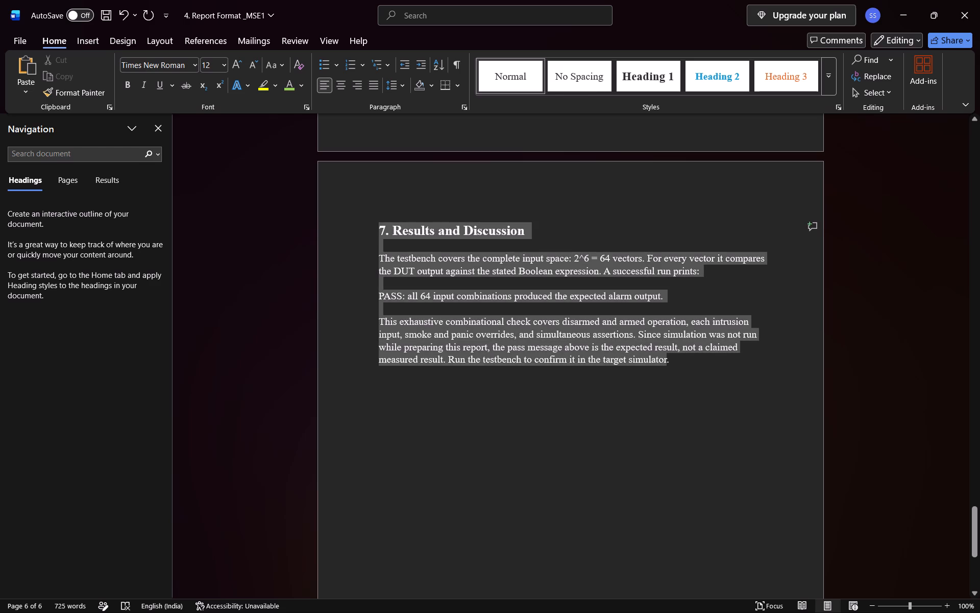
pyautogui.moveTo(653, 362); pyautogui.dragTo(668, 362)
pyautogui.moveTo(668, 362); pyautogui.dragTo(667, 362)
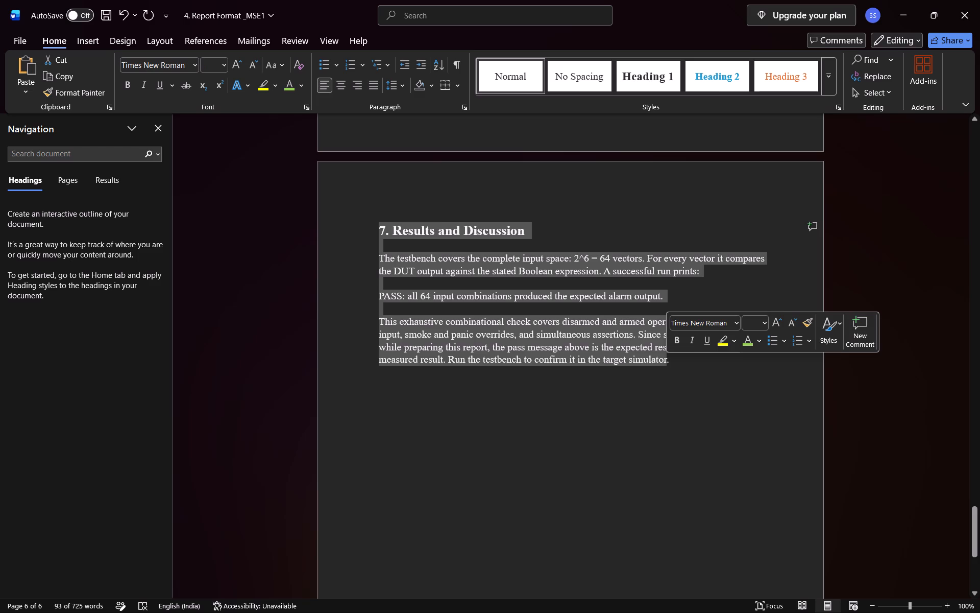
pyautogui.rightClick(805, 357)
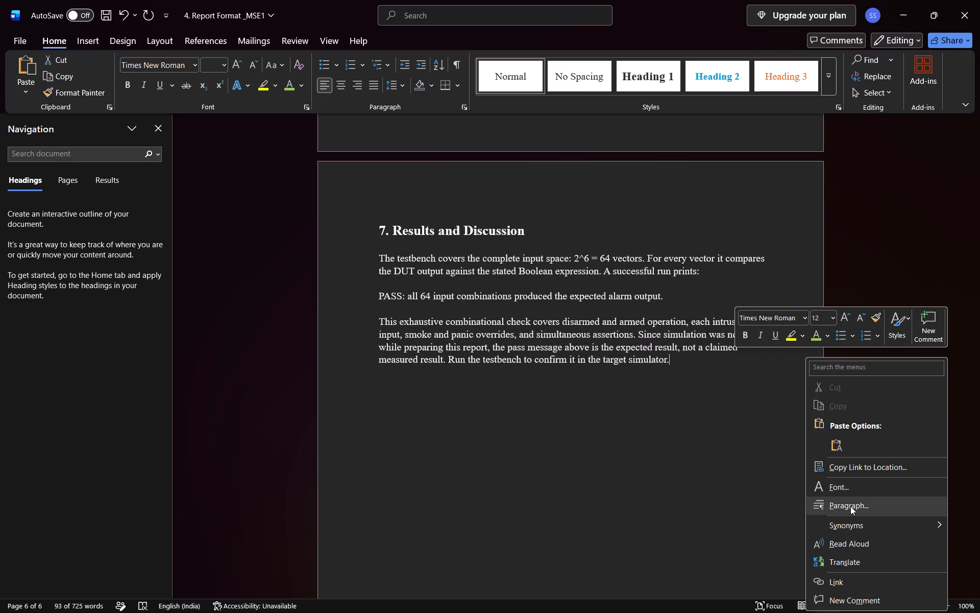
pyautogui.click(850, 507)
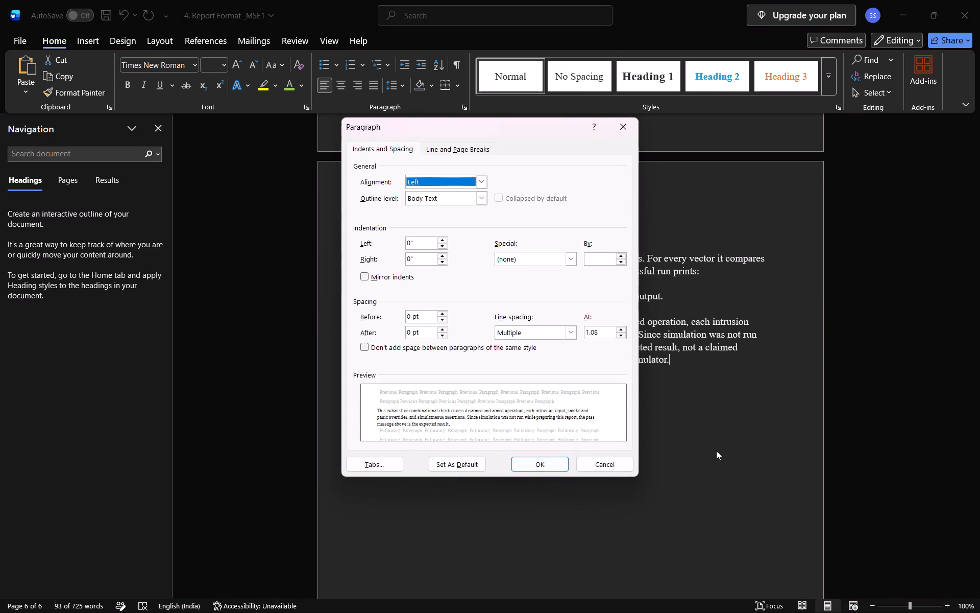
pyautogui.click(483, 184)
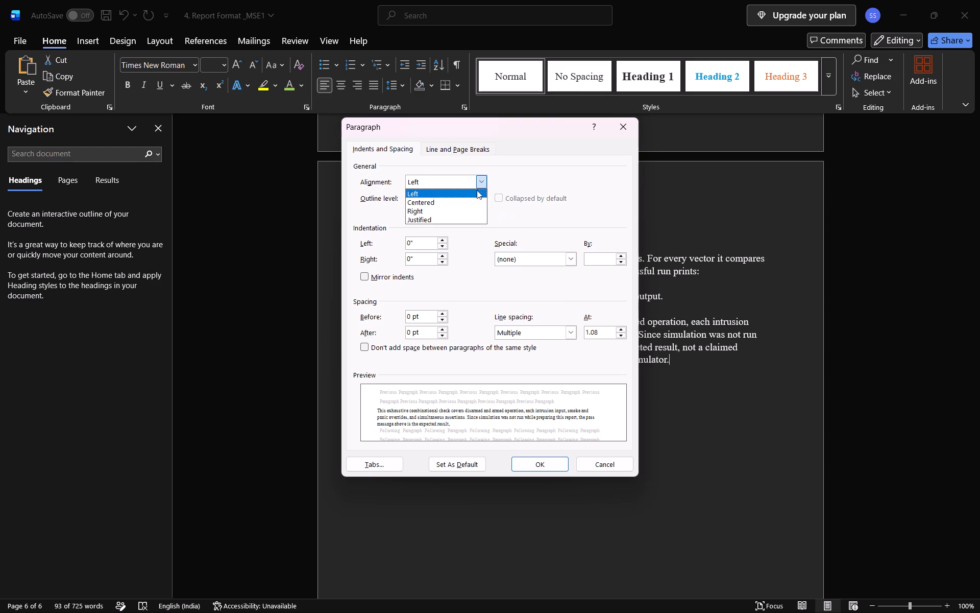
pyautogui.click(450, 218)
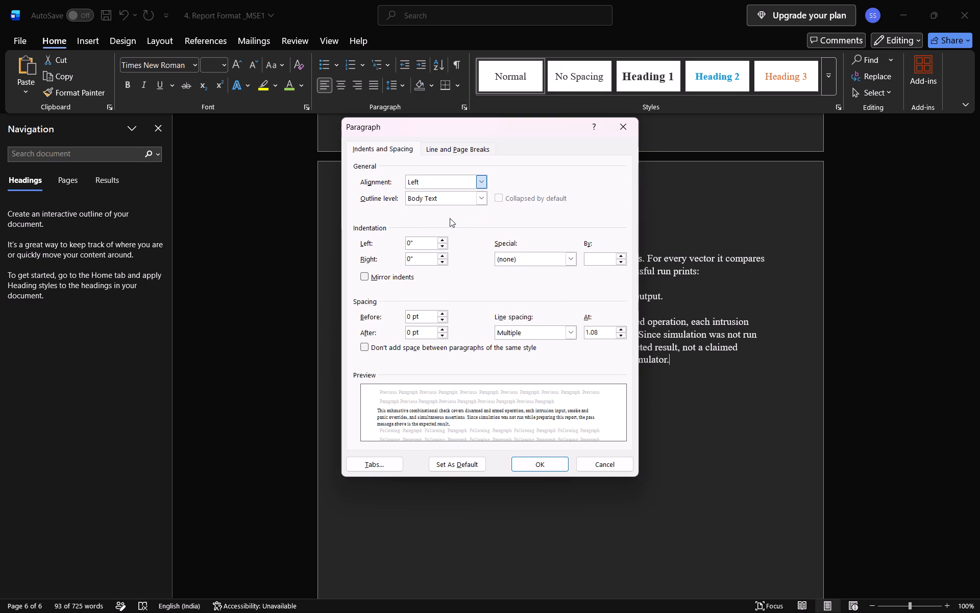
pyautogui.click(529, 463)
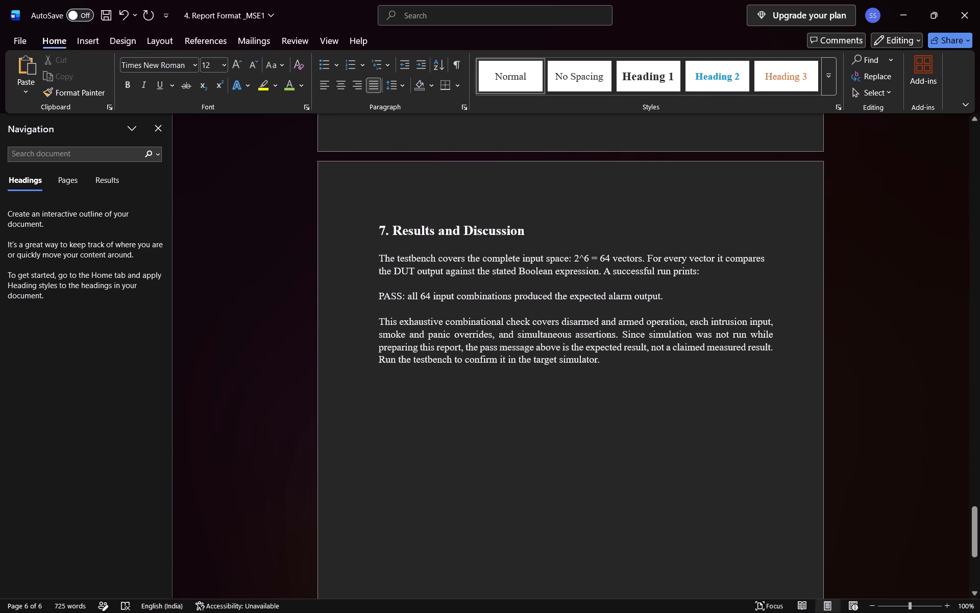
# Set the whole "6.Synthesis Report" section, from its heading through the gate estimate paragraph, to justified alignment.
pyautogui.scroll(2, 529, 463)
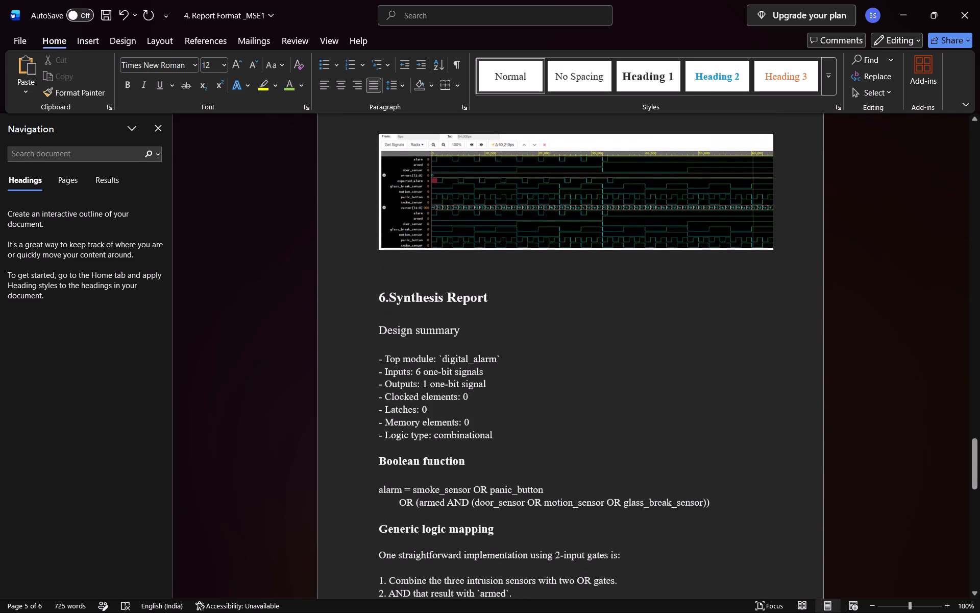
pyautogui.moveTo(377, 299); pyautogui.dragTo(521, 596)
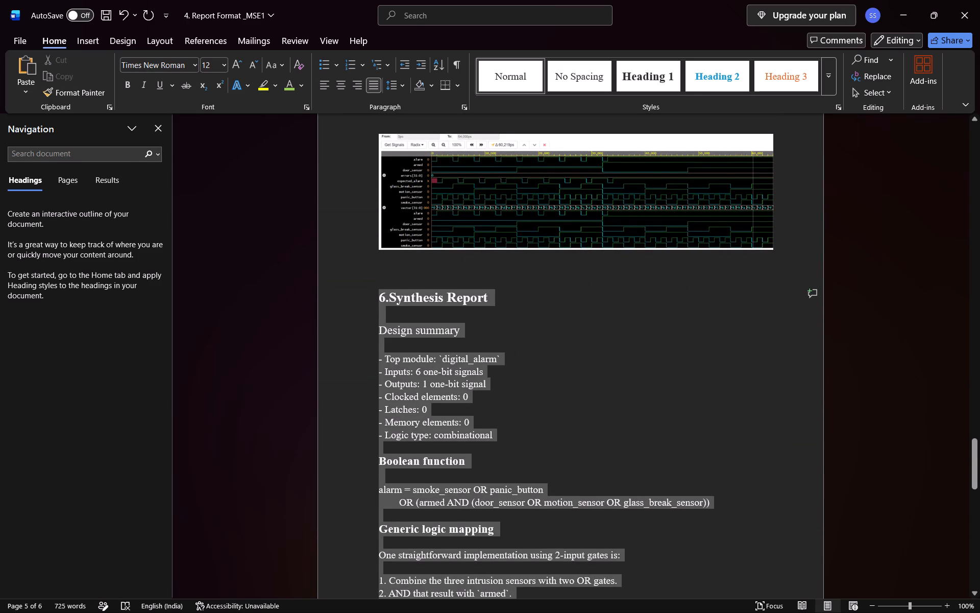
pyautogui.moveTo(521, 596); pyautogui.dragTo(473, 505)
pyautogui.rightClick(473, 505)
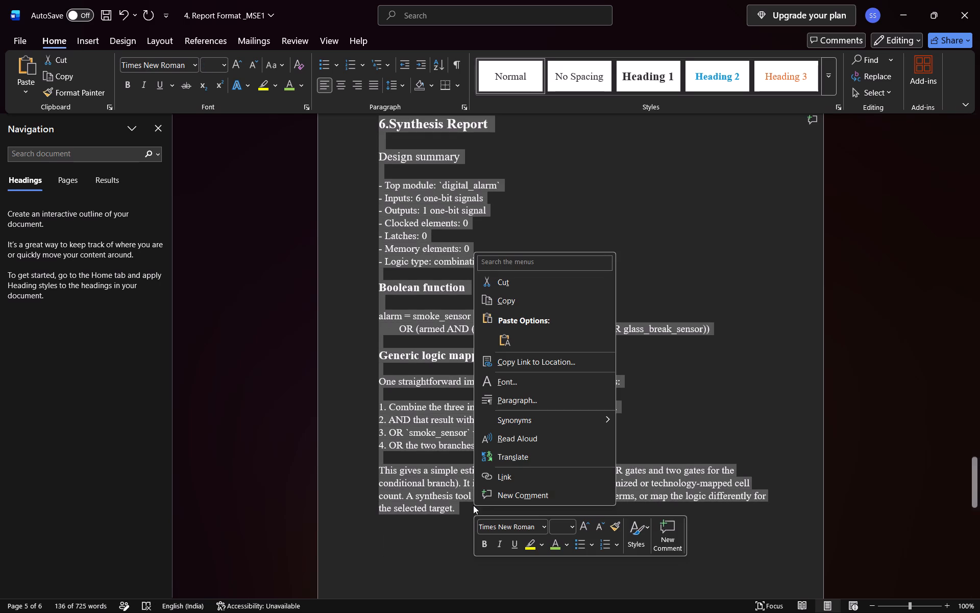
pyautogui.click(519, 397)
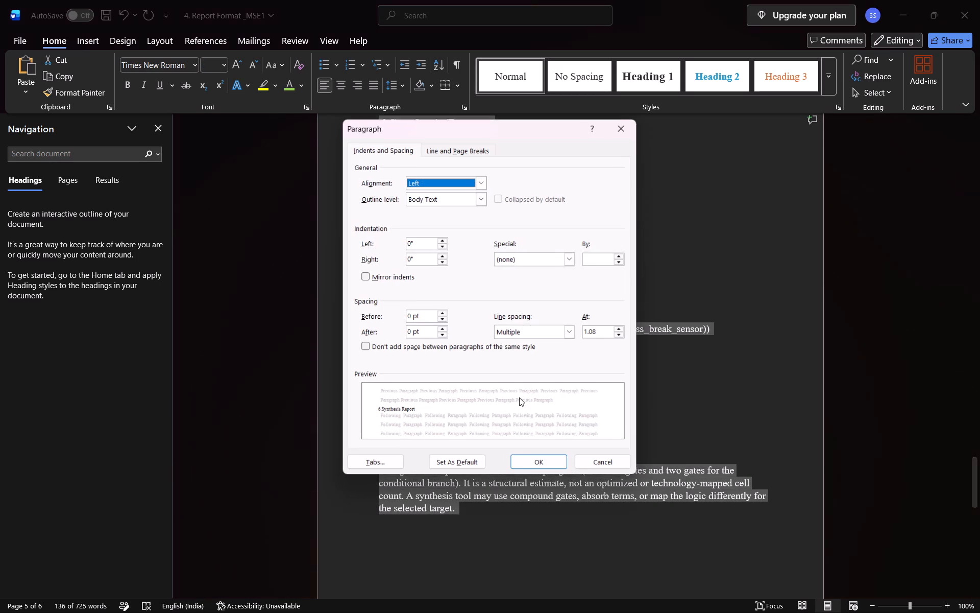
pyautogui.click(484, 179)
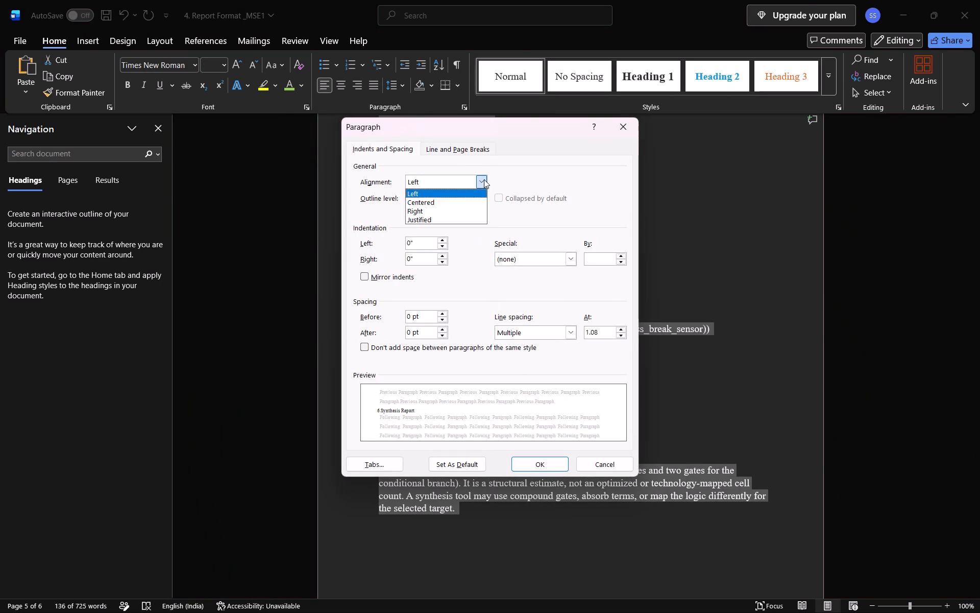
pyautogui.click(458, 218)
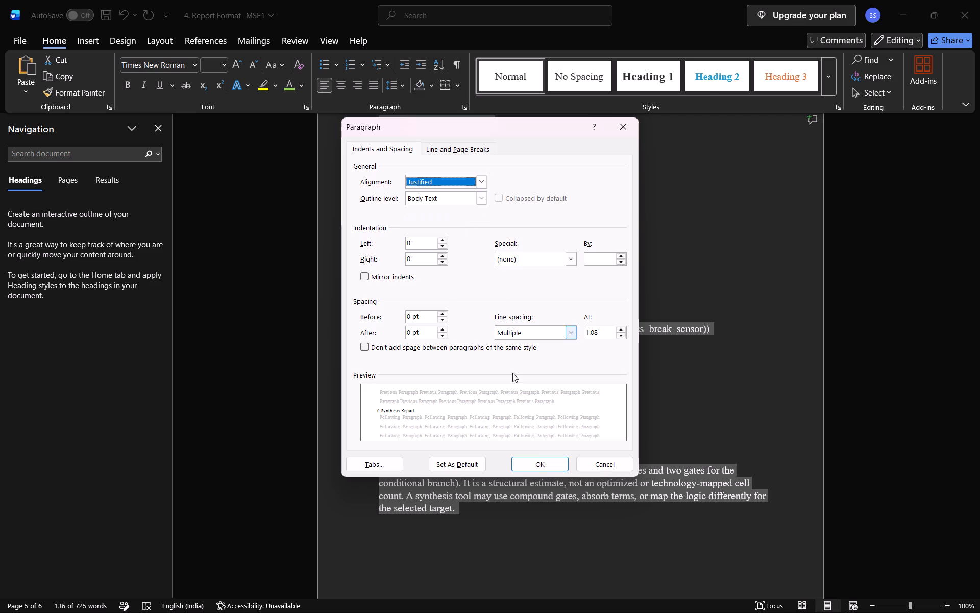
pyautogui.click(540, 457)
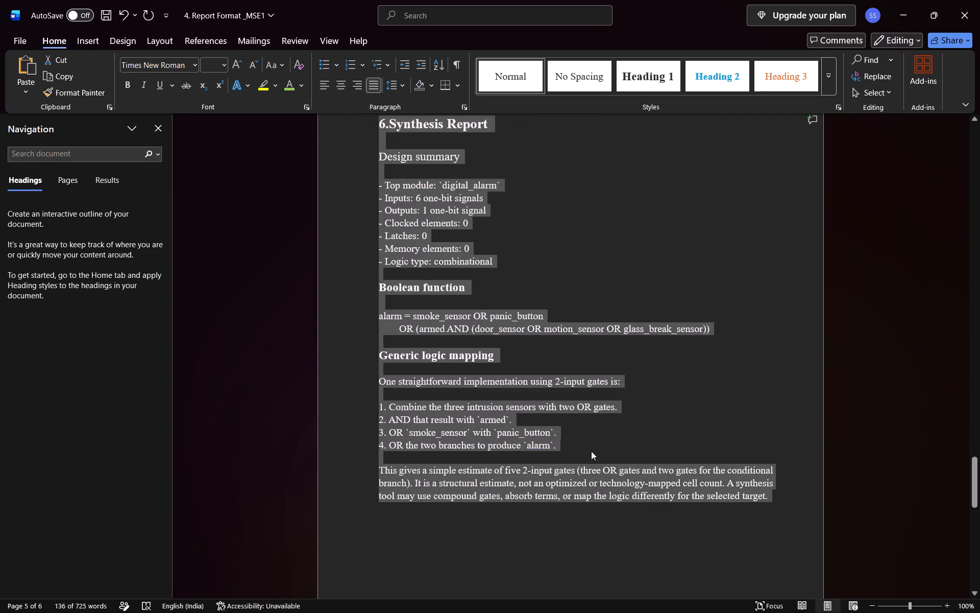
pyautogui.click(592, 451)
# Justify all text on page 4, from the "(armed & (door_sensor" code line through the end of "5. Simulation Waveforms".
pyautogui.scroll(1, 592, 451)
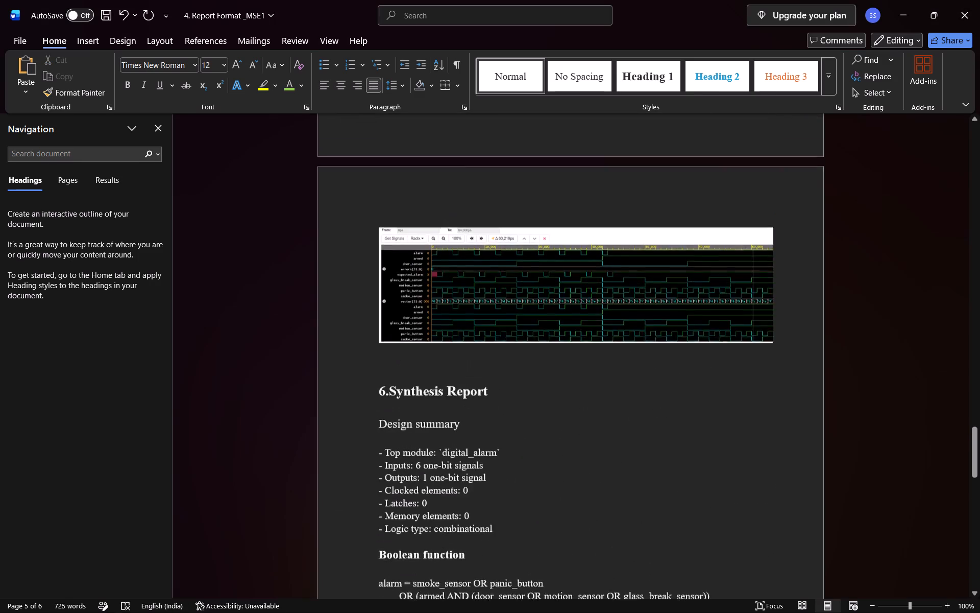
pyautogui.scroll(1, 592, 451)
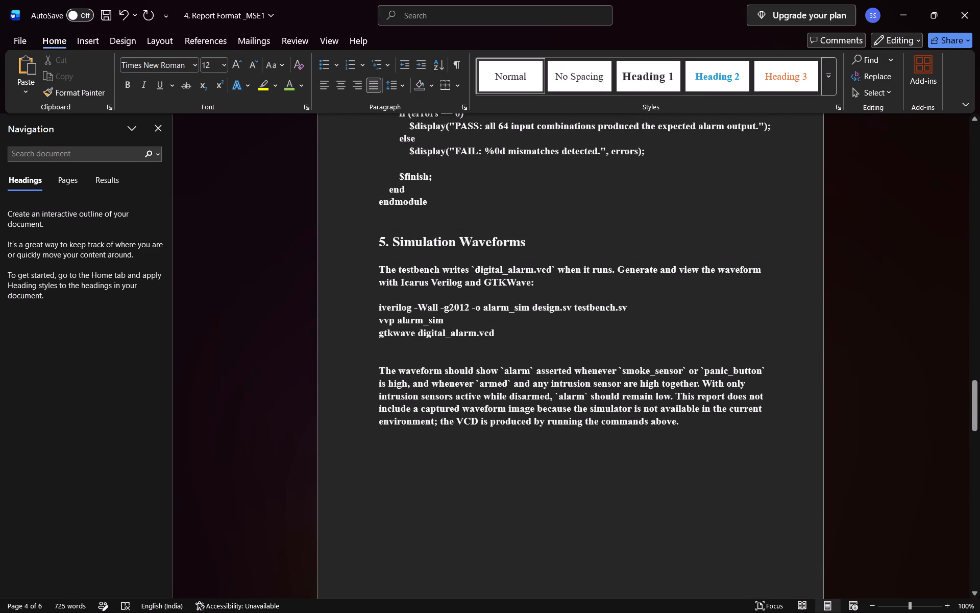
pyautogui.scroll(1, 592, 451)
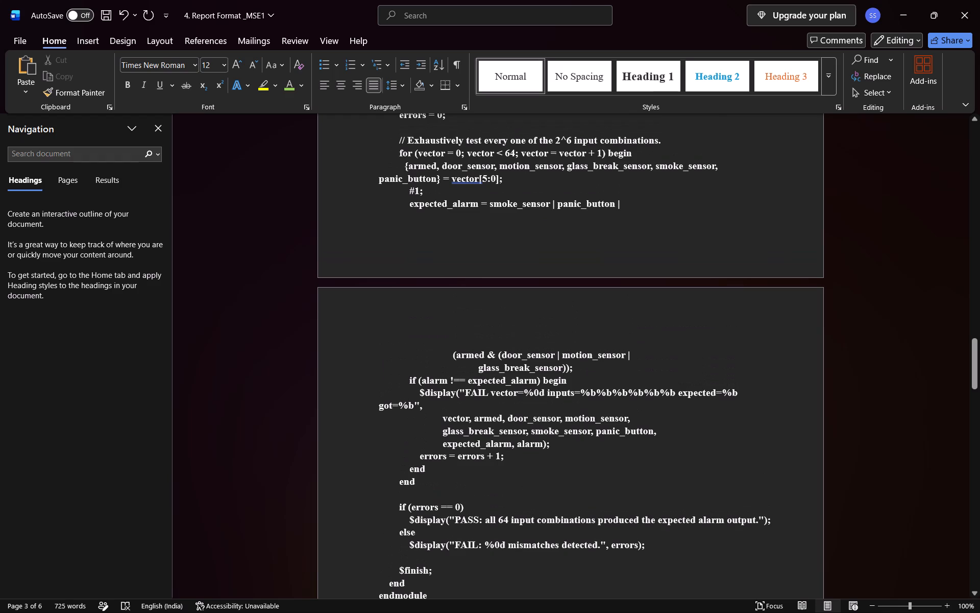
pyautogui.moveTo(453, 352); pyautogui.dragTo(520, 535)
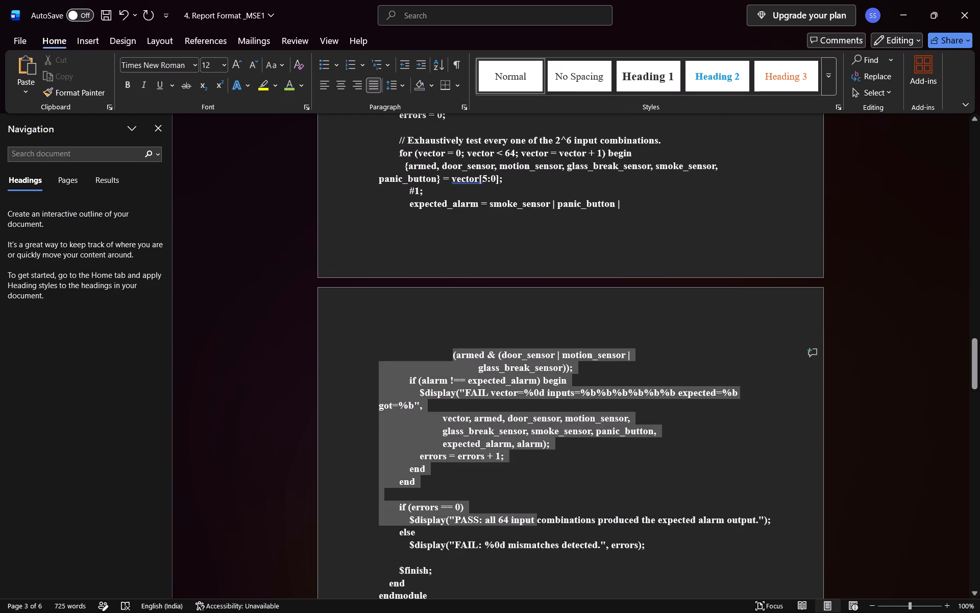
pyautogui.moveTo(520, 535); pyautogui.dragTo(550, 595)
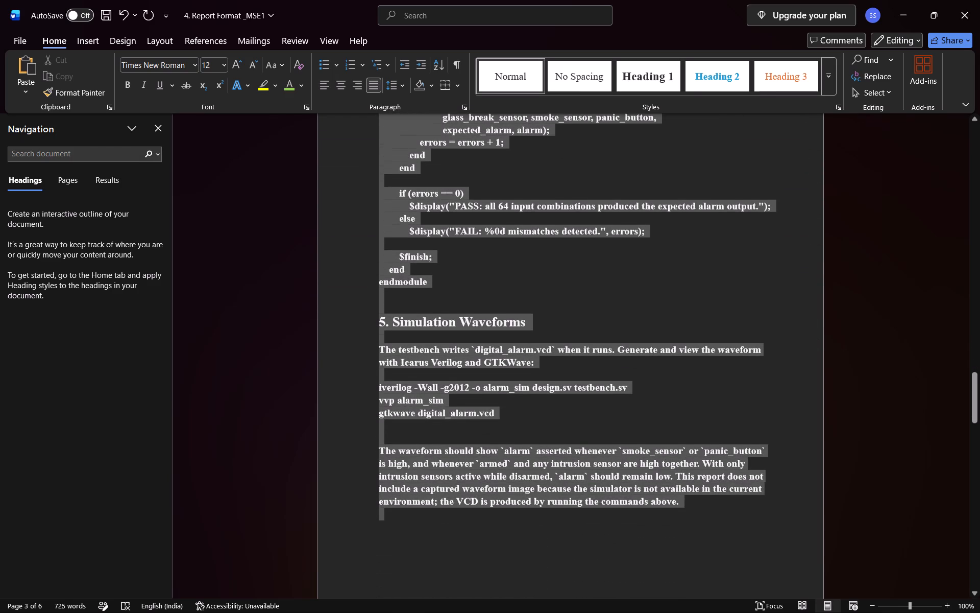
pyautogui.moveTo(550, 595); pyautogui.dragTo(676, 488)
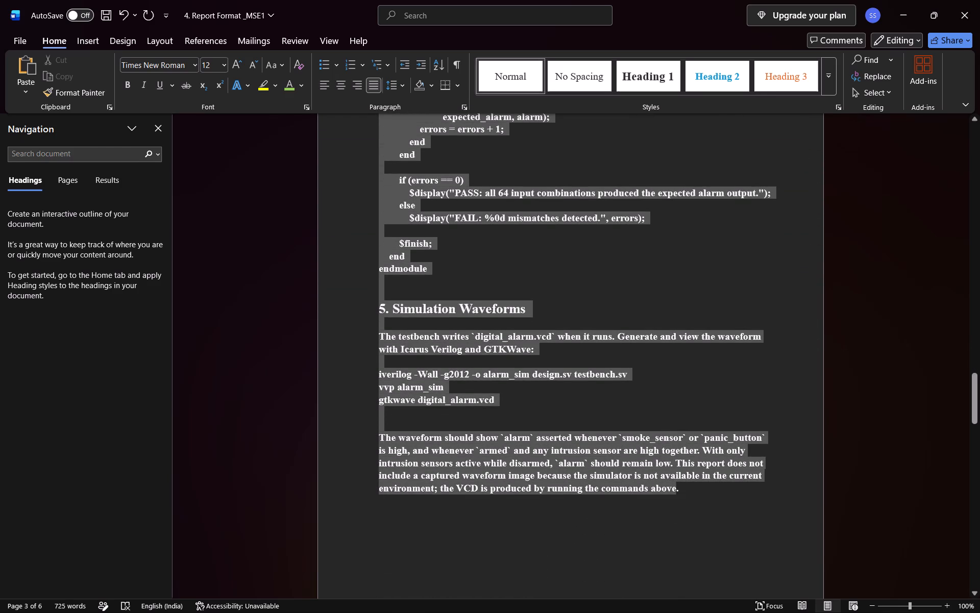
pyautogui.moveTo(676, 488); pyautogui.dragTo(678, 488)
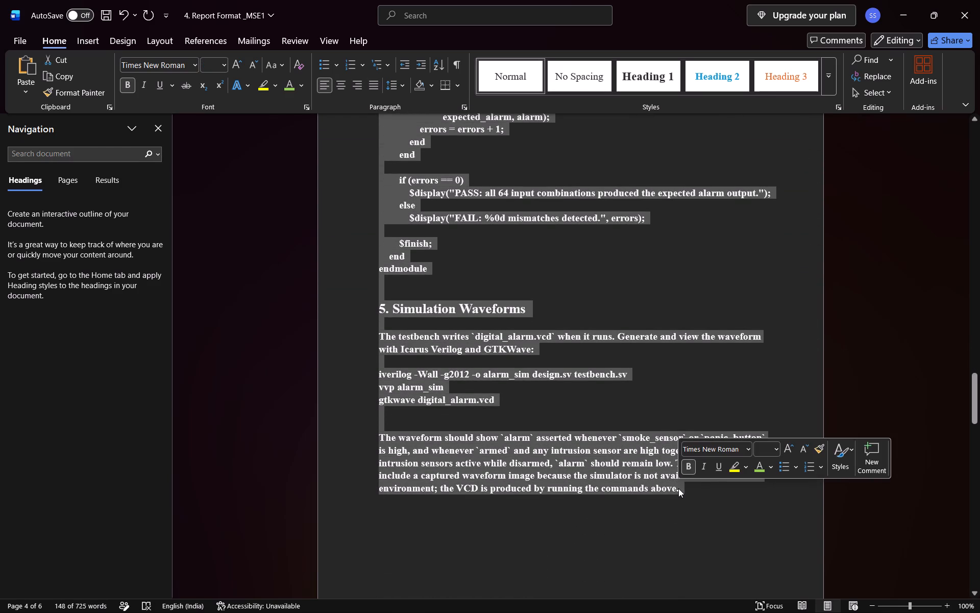
pyautogui.rightClick(678, 488)
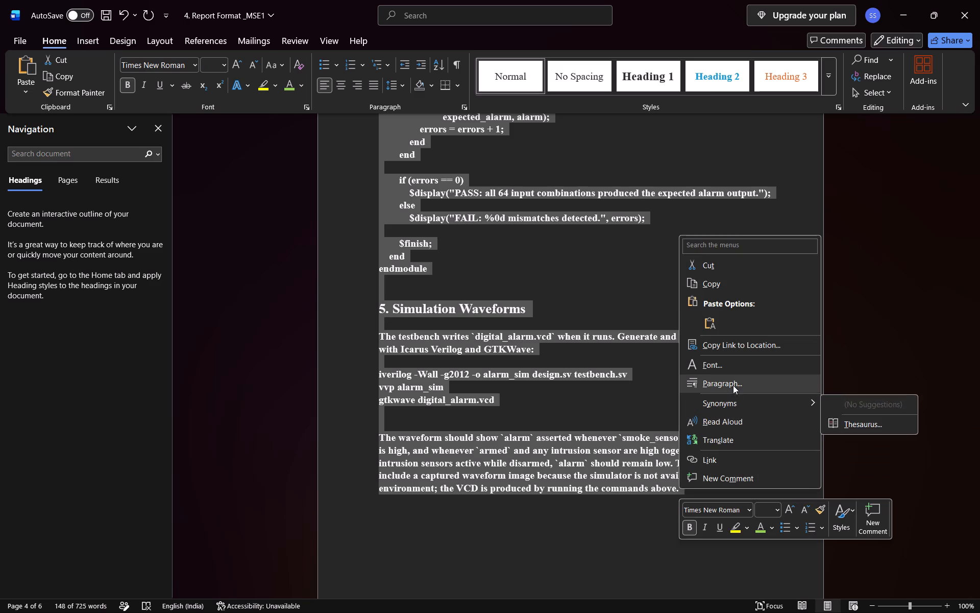
pyautogui.click(733, 384)
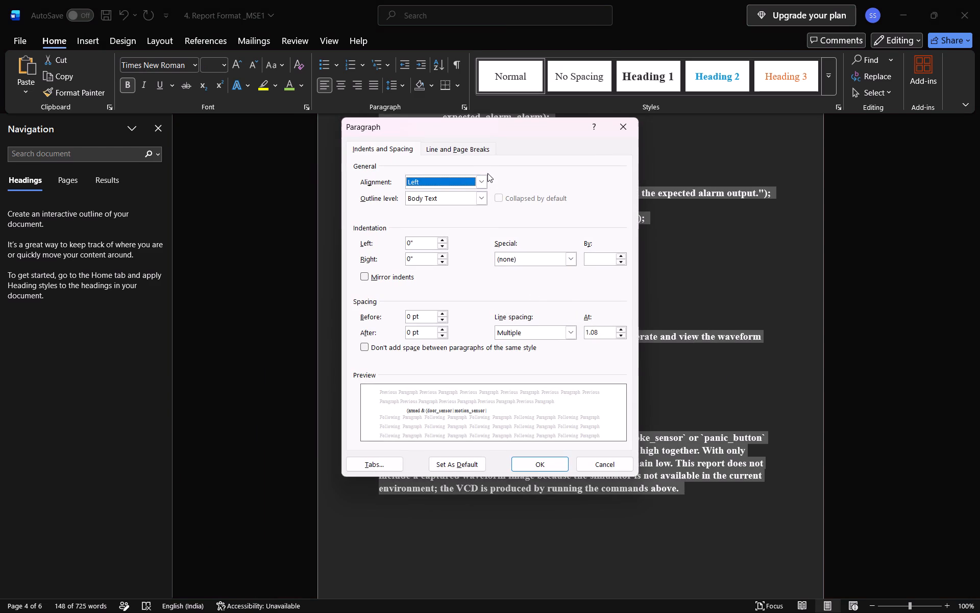
pyautogui.click(483, 182)
pyautogui.click(470, 217)
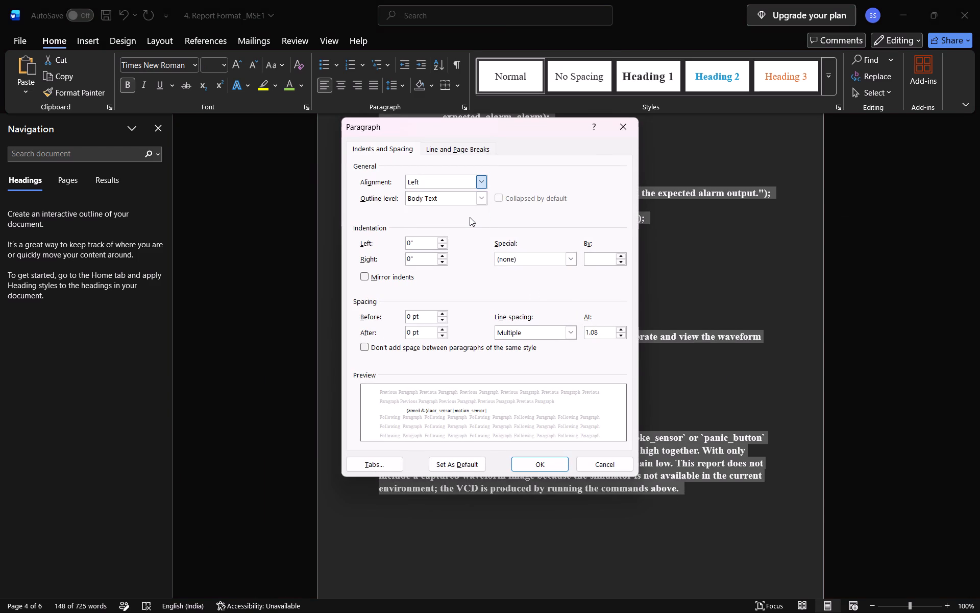
pyautogui.click(549, 466)
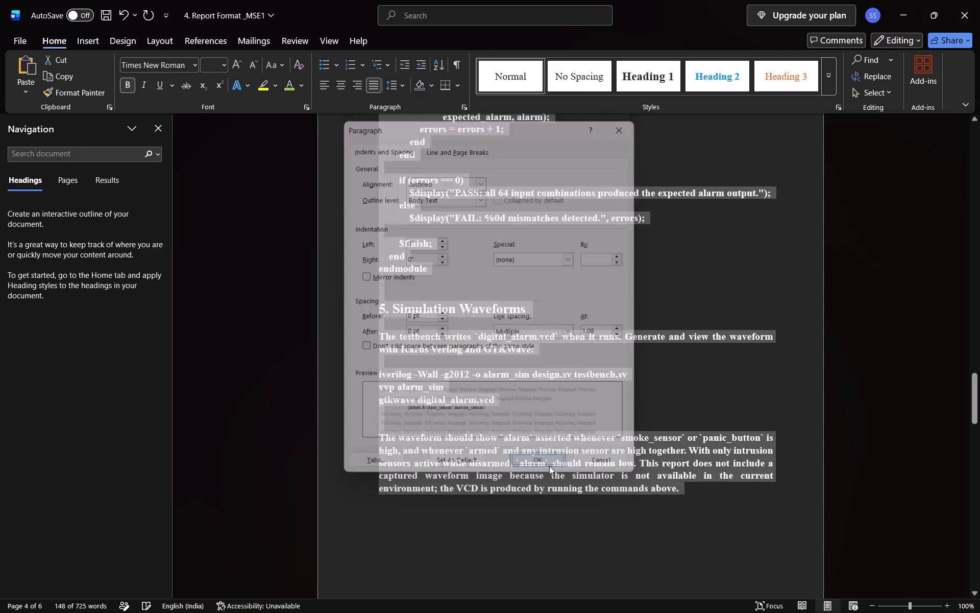
pyautogui.click(578, 278)
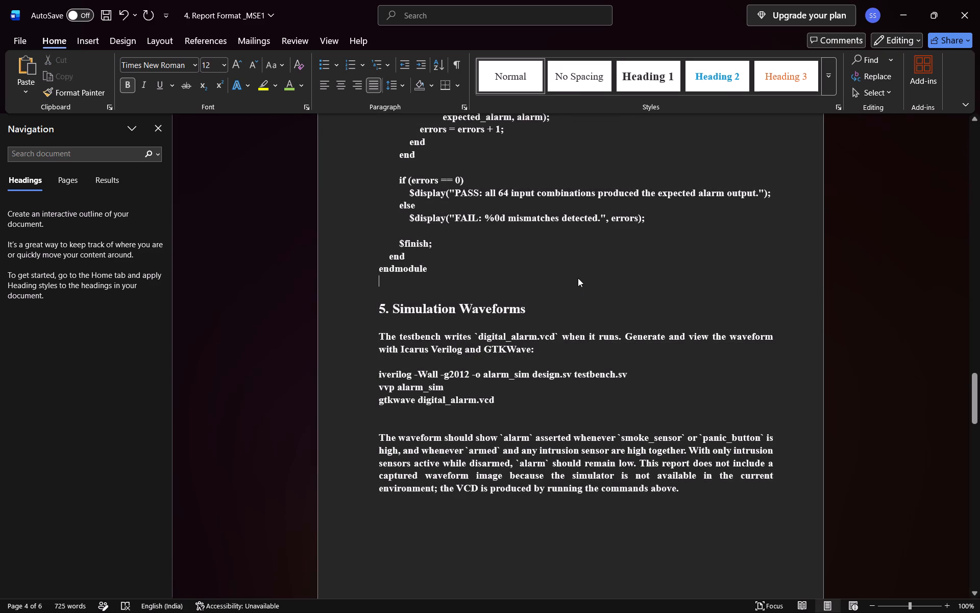
# Join the testbench line "vector, armed, door_sensor, motion_sensor," directly onto the end of the preceding got=%b", line, removing its indentation.
pyautogui.scroll(1, 578, 278)
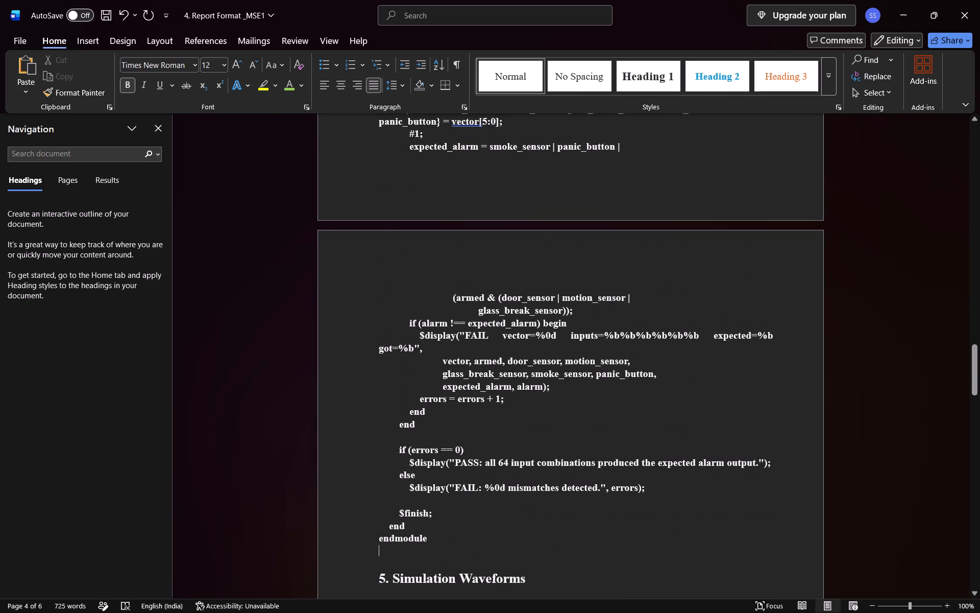
pyautogui.scroll(1, 578, 278)
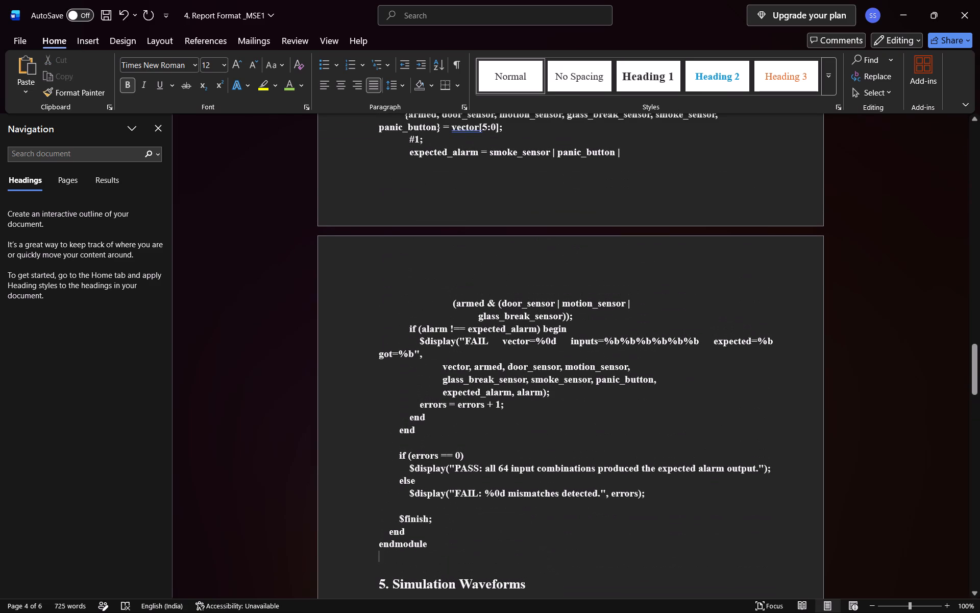
pyautogui.scroll(-1, 578, 278)
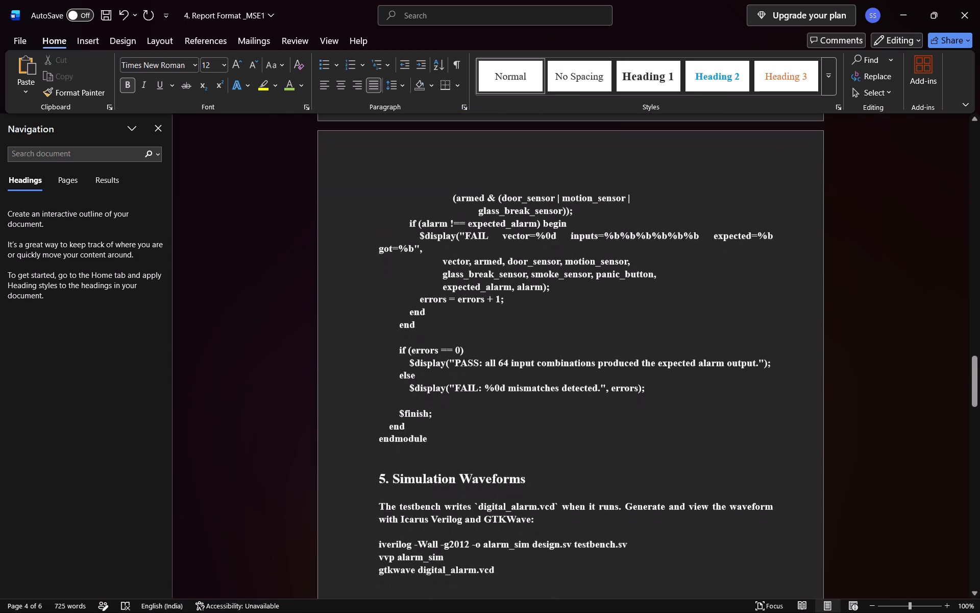
pyautogui.scroll(-1, 578, 278)
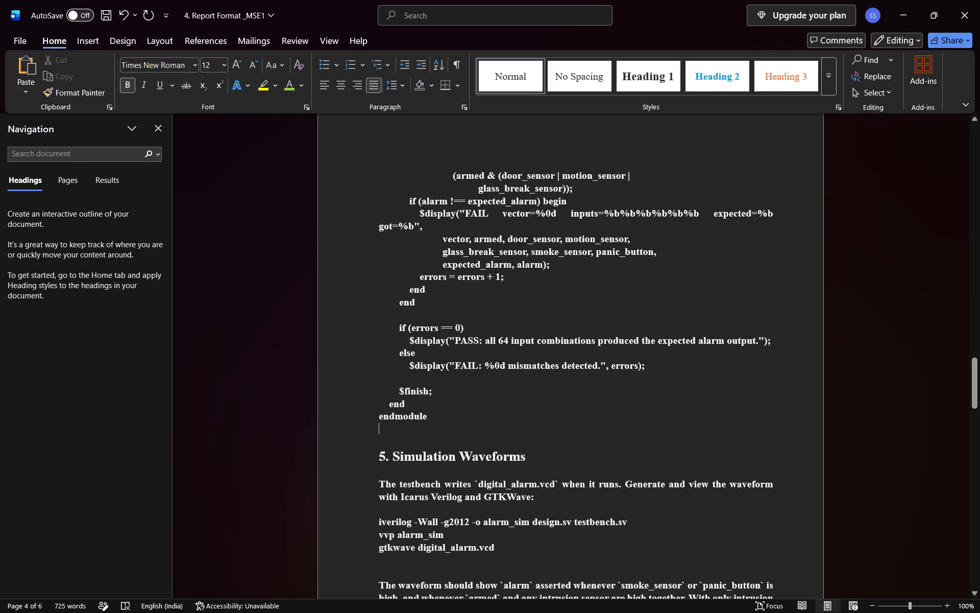
pyautogui.click(442, 242)
pyautogui.press('BackSpace')
pyautogui.press('BackSpace')
pyautogui.press('BackSpace')
pyautogui.press('BackSpace')
pyautogui.press('BackSpace')
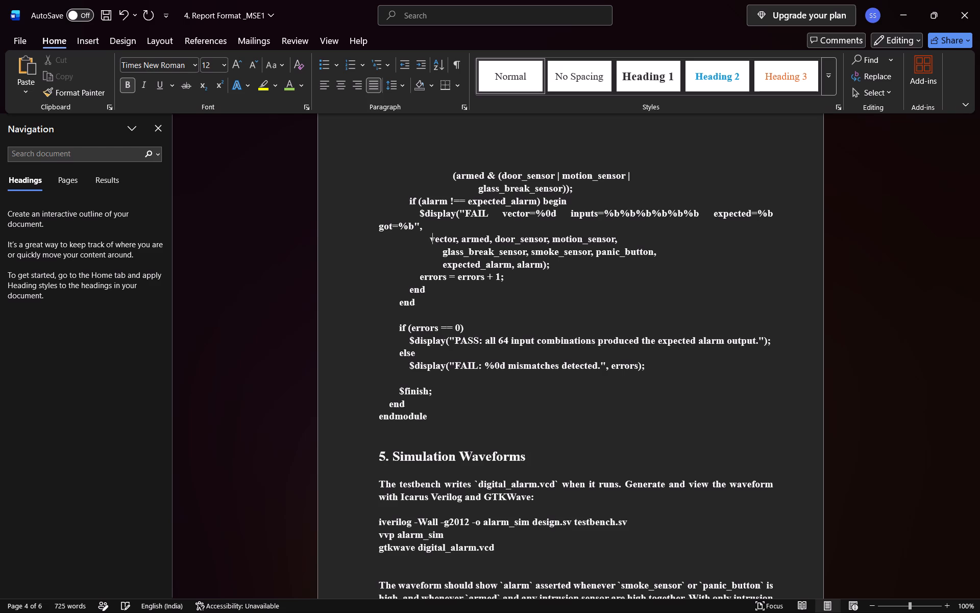
pyautogui.press('BackSpace')
pyautogui.press('BackSpace')
pyautogui.press('BackSpace')
pyautogui.press('BackSpace')
pyautogui.press('BackSpace')
pyautogui.press('BackSpace')
pyautogui.press('BackSpace')
pyautogui.press('BackSpace')
pyautogui.press('BackSpace')
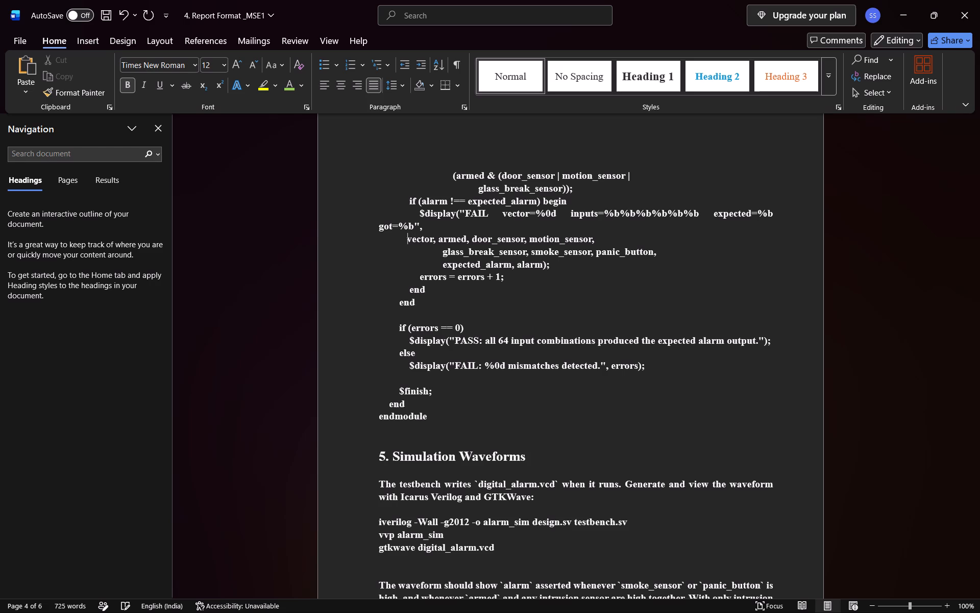
pyautogui.press('BackSpace')
pyautogui.press('BackSpace')
pyautogui.press('BackSpace')
pyautogui.press('BackSpace')
pyautogui.press('BackSpace')
pyautogui.press('BackSpace')
pyautogui.press('BackSpace')
pyautogui.press('BackSpace')
pyautogui.press('BackSpace')
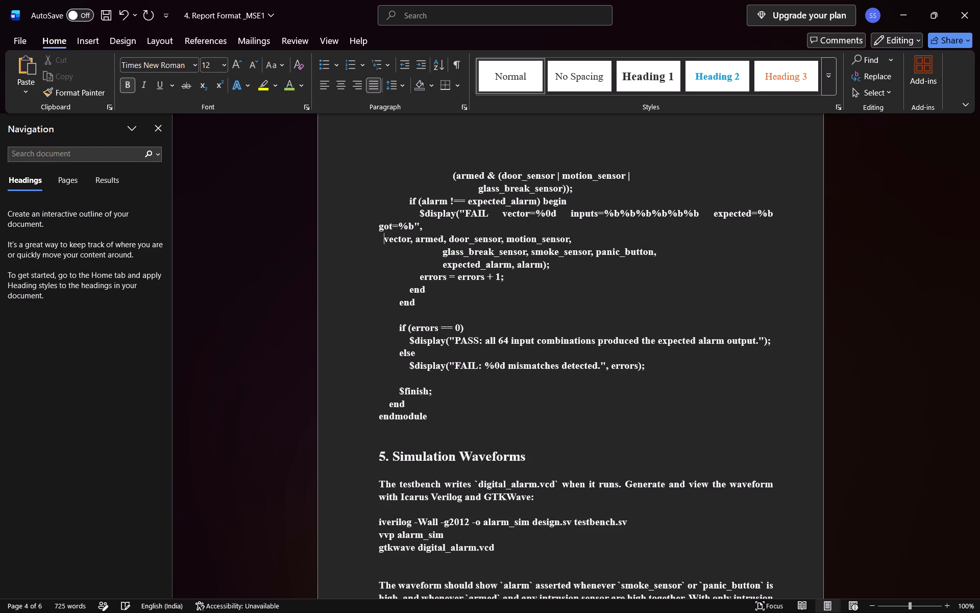
pyautogui.press('BackSpace')
pyautogui.press('BackSpace')
pyautogui.press('BackSpace')
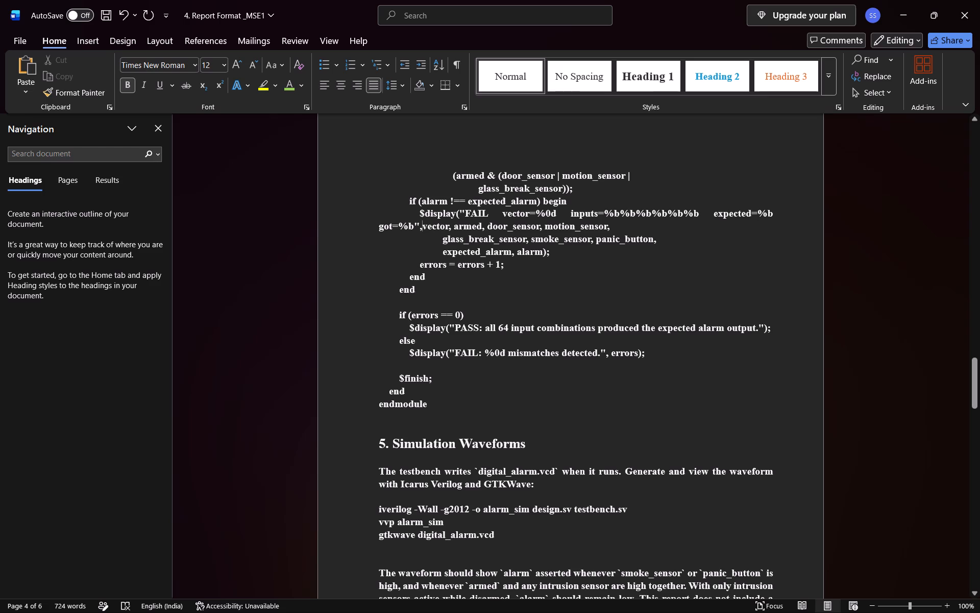
# Join the "glass_break_sensor, smoke_sensor, panic_button," line onto the preceding line, with one space after "motion_sensor,".
pyautogui.click(439, 241)
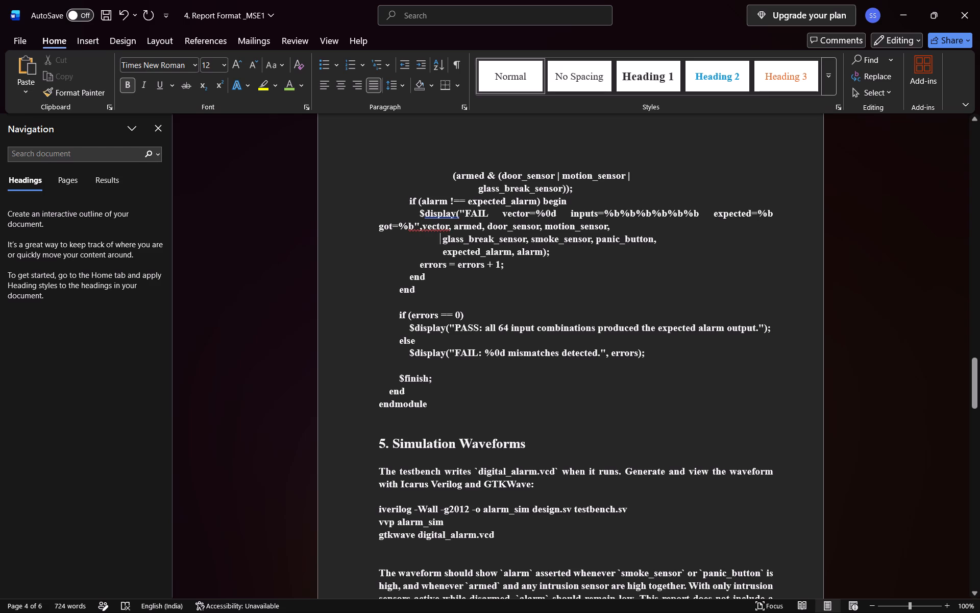
pyautogui.click(445, 240)
pyautogui.press('Left')
pyautogui.press('BackSpace')
pyautogui.press('BackSpace')
pyautogui.press('BackSpace')
pyautogui.press('BackSpace')
pyautogui.press('BackSpace')
pyautogui.press('BackSpace')
pyautogui.press('BackSpace')
pyautogui.press('BackSpace')
pyautogui.press('BackSpace')
pyautogui.press('BackSpace')
pyautogui.press('BackSpace')
pyautogui.press('BackSpace')
pyautogui.press('BackSpace')
pyautogui.press('BackSpace')
pyautogui.press('BackSpace')
pyautogui.press('BackSpace')
pyautogui.press('BackSpace')
pyautogui.press('BackSpace')
pyautogui.press('BackSpace')
pyautogui.press('BackSpace')
pyautogui.press('BackSpace')
pyautogui.press('BackSpace')
pyautogui.press('BackSpace')
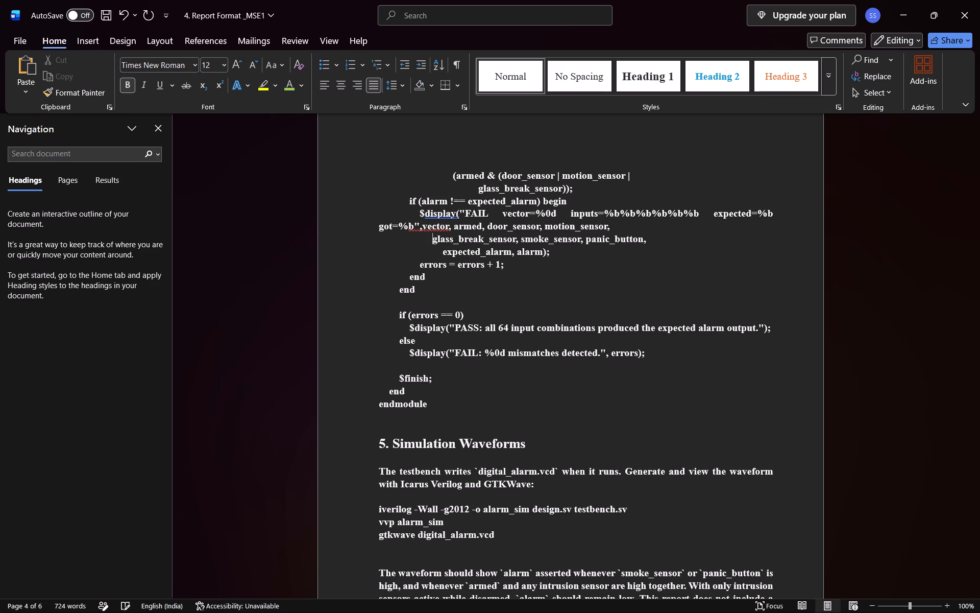
pyautogui.press('BackSpace')
pyautogui.press('BackSpace')
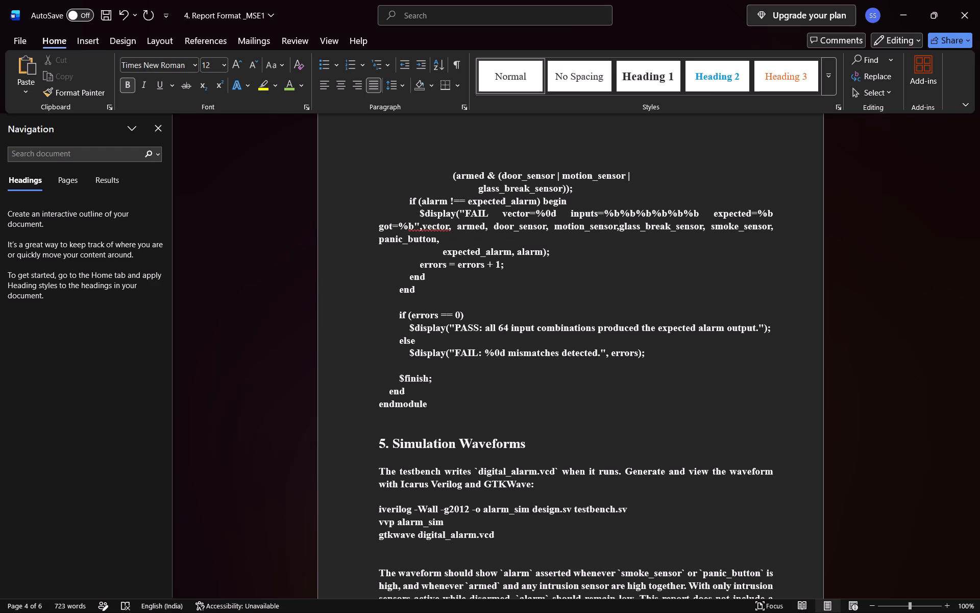
pyautogui.press('space')
# Insert a space between got=%b", and "vector" in the FAIL $display statement.
pyautogui.press('Left')
pyautogui.press('Left')
pyautogui.press('Left')
pyautogui.press('Left')
pyautogui.press('Left')
pyautogui.press('Left')
pyautogui.press('Left')
pyautogui.press('Left')
pyautogui.press('Left')
pyautogui.press('Left')
pyautogui.press('Left')
pyautogui.press('Left')
pyautogui.press('Left')
pyautogui.press('Left')
pyautogui.press('Left')
pyautogui.press('Left')
pyautogui.press('Left')
pyautogui.press('Left')
pyautogui.press('Left')
pyautogui.press('Left')
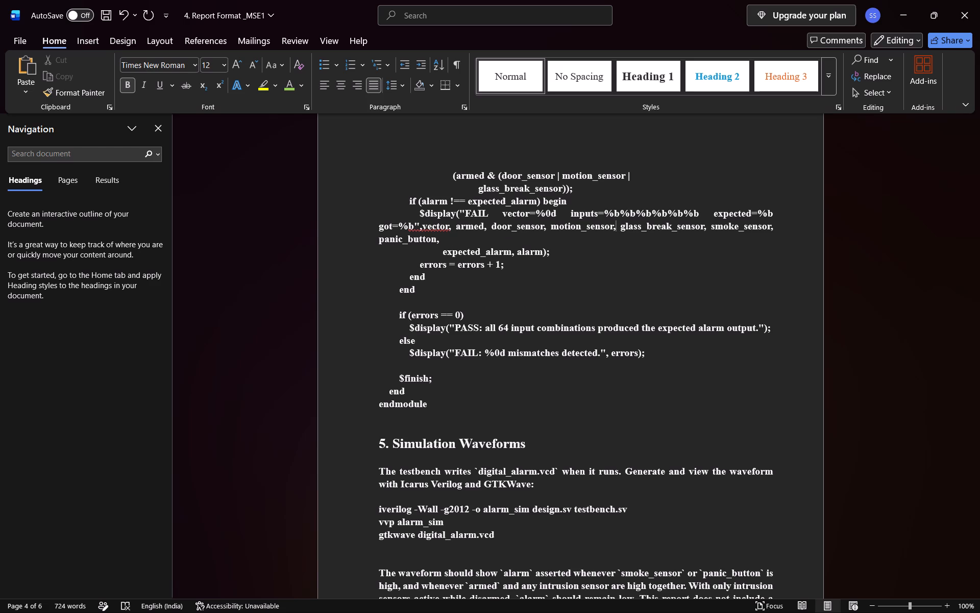
pyautogui.press('Left')
pyautogui.press('Left')
pyautogui.press('Left')
pyautogui.press('Left')
pyautogui.press('Left')
pyautogui.press('Left')
pyautogui.press('Left')
pyautogui.press('Left')
pyautogui.press('Left')
pyautogui.press('Left')
pyautogui.press('space')
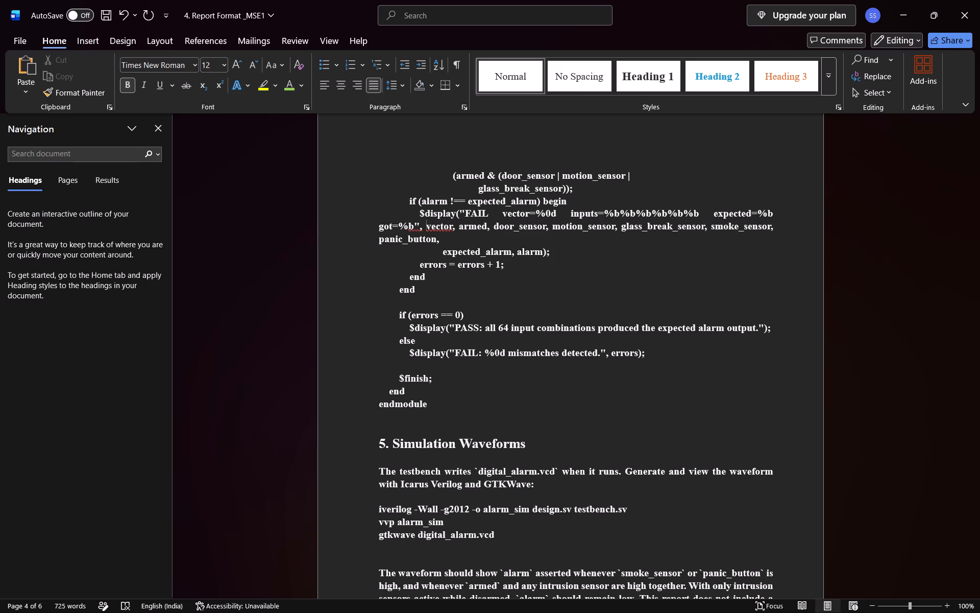
# Insert a space between "vector" and its following comma in the FAIL $display statement.
pyautogui.press('Right')
pyautogui.press('Right')
pyautogui.press('Right')
pyautogui.press('Right')
pyautogui.press('Right')
pyautogui.press('Right')
pyautogui.press('space')
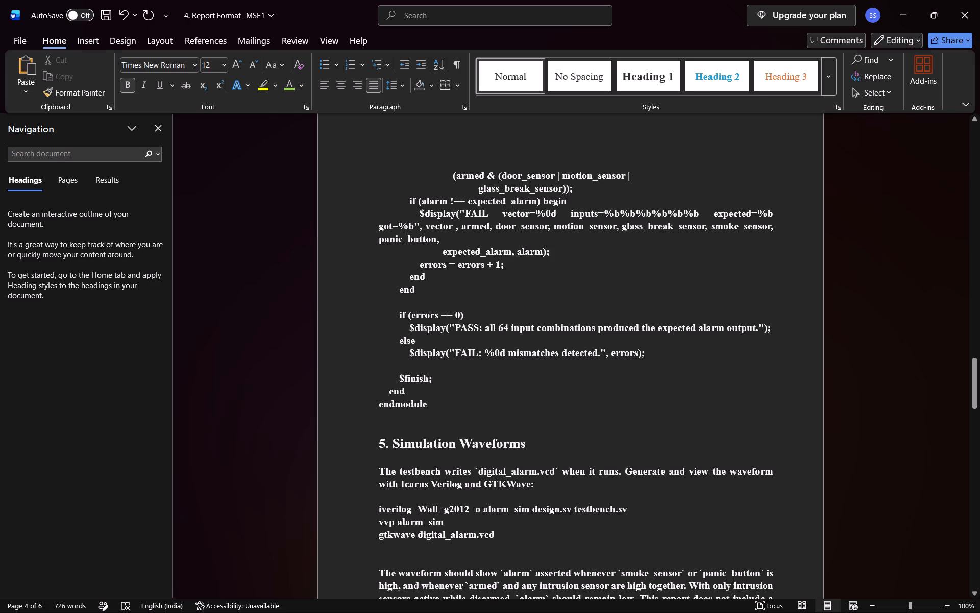
pyautogui.press('Right')
pyautogui.rightClick(503, 358)
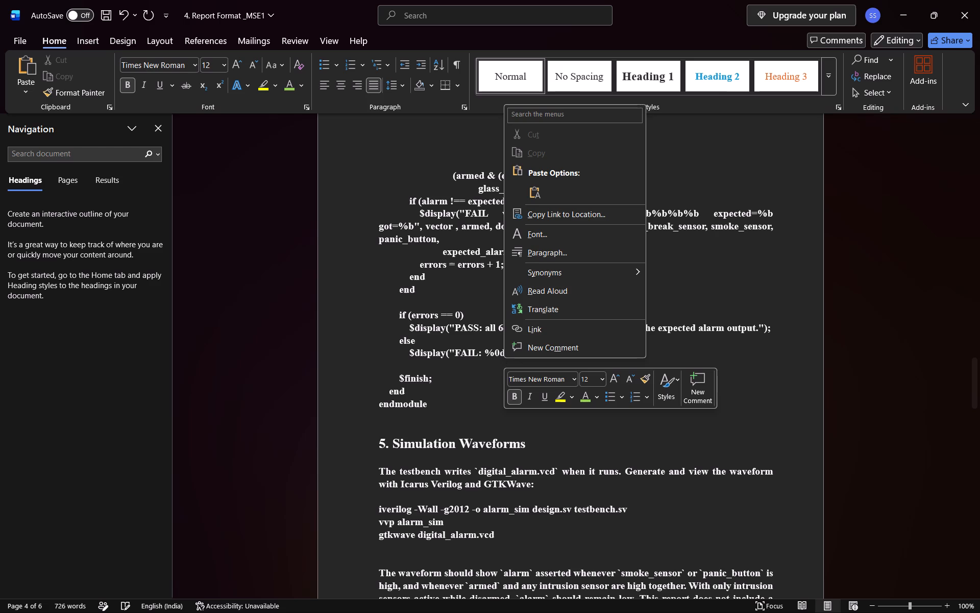
pyautogui.doubleClick(451, 265)
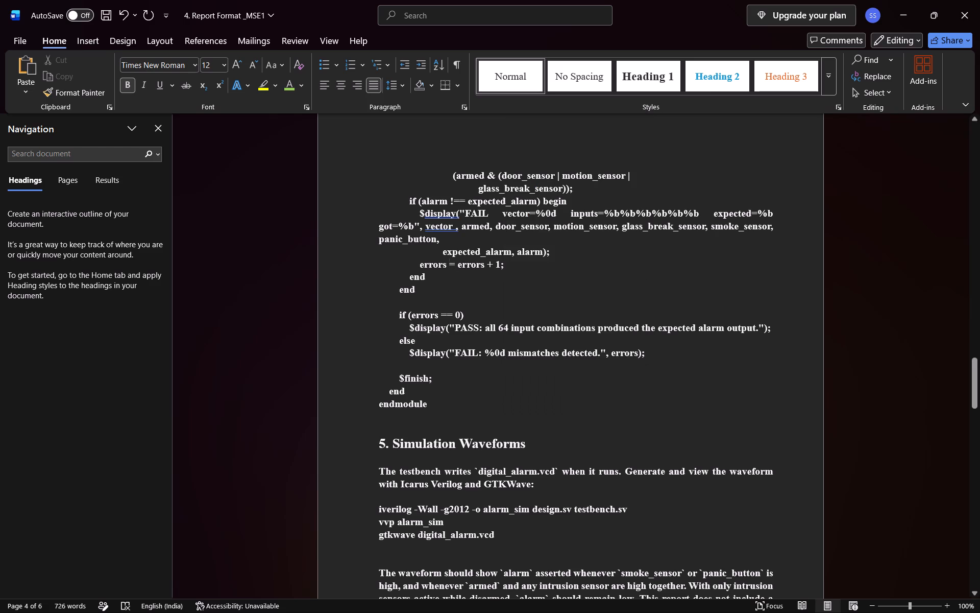
# Join the "expected_alarm, alarm);" line onto the end of the preceding line, with one space after "panic_button,".
pyautogui.click(443, 253)
pyautogui.press('BackSpace')
pyautogui.press('BackSpace')
pyautogui.press('BackSpace')
pyautogui.press('BackSpace')
pyautogui.press('BackSpace')
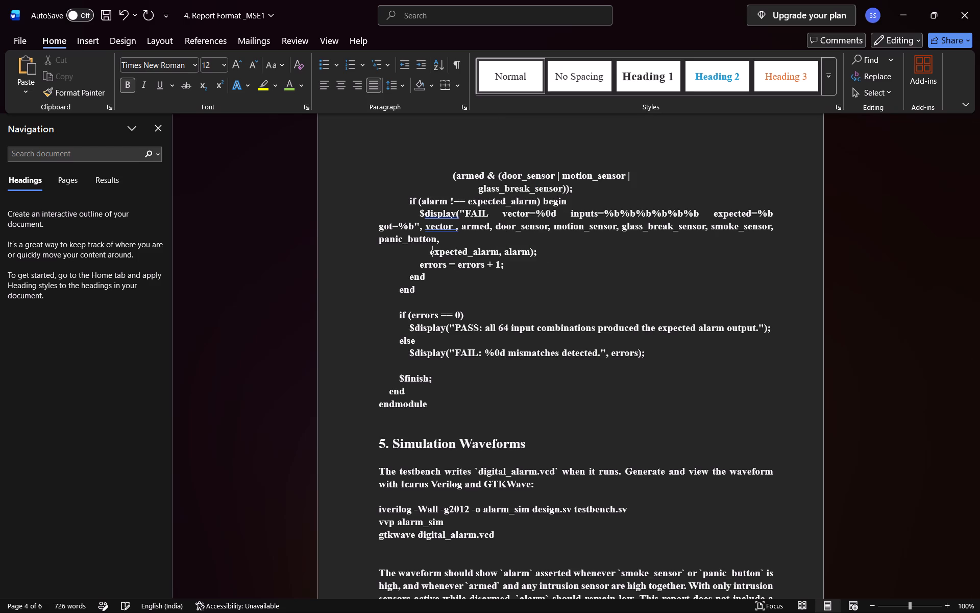
pyautogui.press('BackSpace')
pyautogui.press('BackSpace')
pyautogui.press('BackSpace')
pyautogui.press('BackSpace')
pyautogui.press('BackSpace')
pyautogui.press('BackSpace')
pyautogui.press('BackSpace')
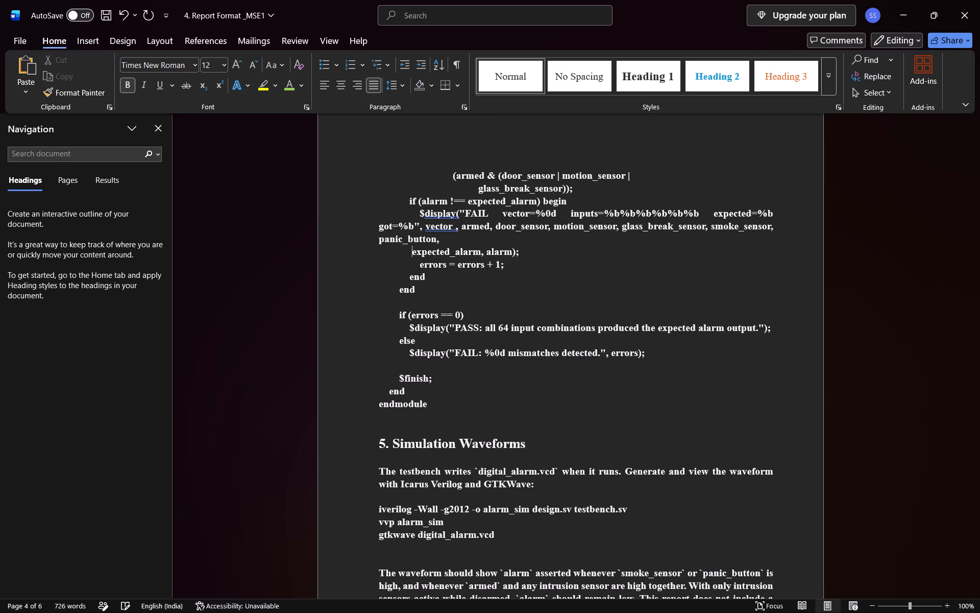
pyautogui.press('BackSpace')
pyautogui.press('BackSpace')
pyautogui.press('BackSpace')
pyautogui.press('BackSpace')
pyautogui.press('BackSpace')
pyautogui.press('BackSpace')
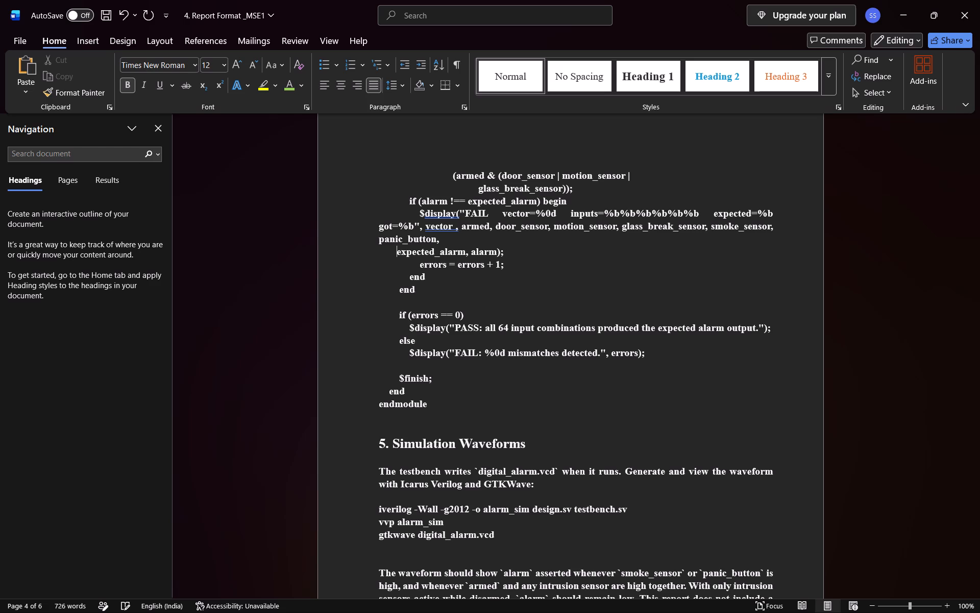
pyautogui.press('BackSpace')
pyautogui.press('BackSpace')
pyautogui.press('BackSpace')
pyautogui.press('BackSpace')
pyautogui.press('BackSpace')
pyautogui.press('BackSpace')
pyautogui.press('BackSpace')
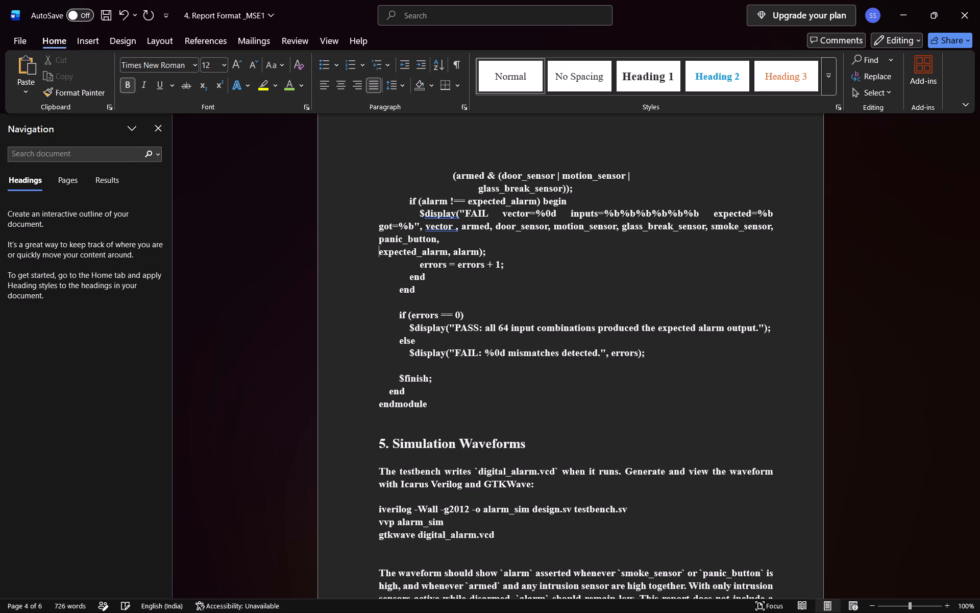
pyautogui.press('BackSpace')
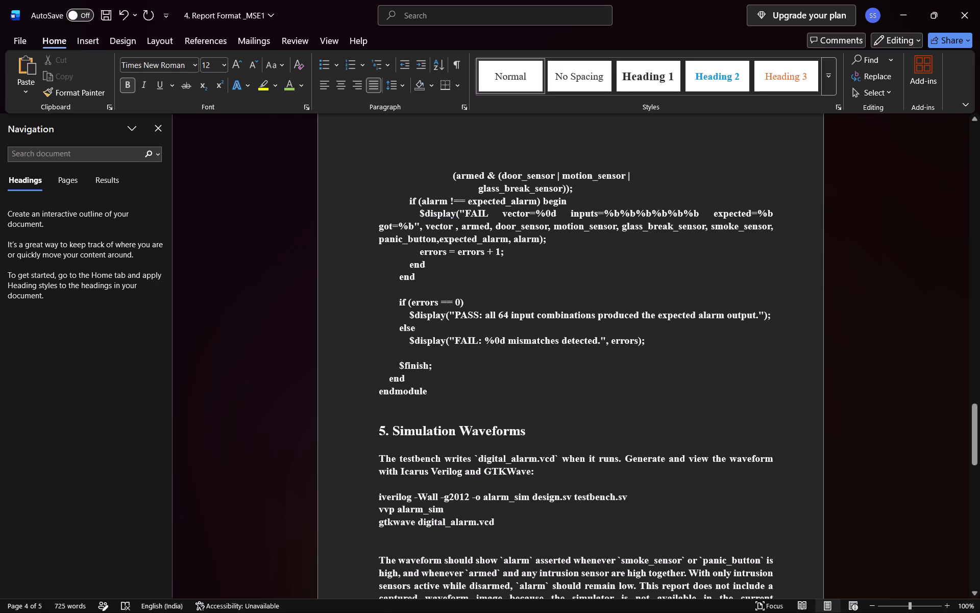
pyautogui.press('space')
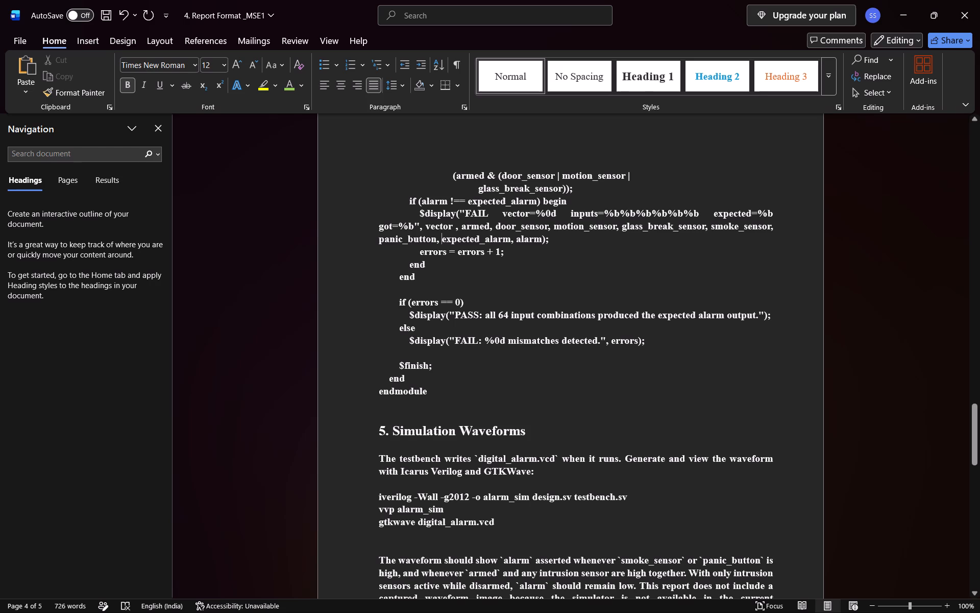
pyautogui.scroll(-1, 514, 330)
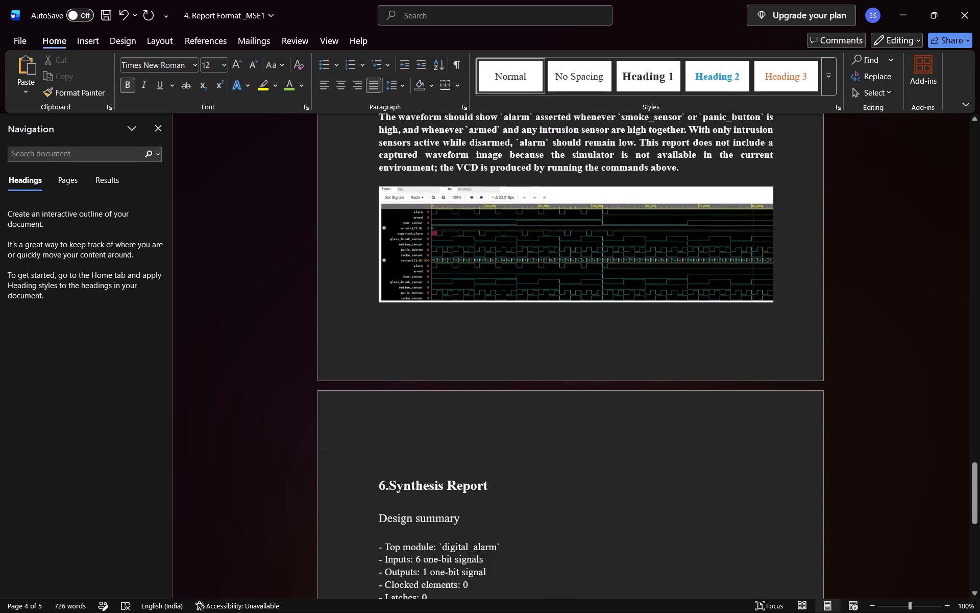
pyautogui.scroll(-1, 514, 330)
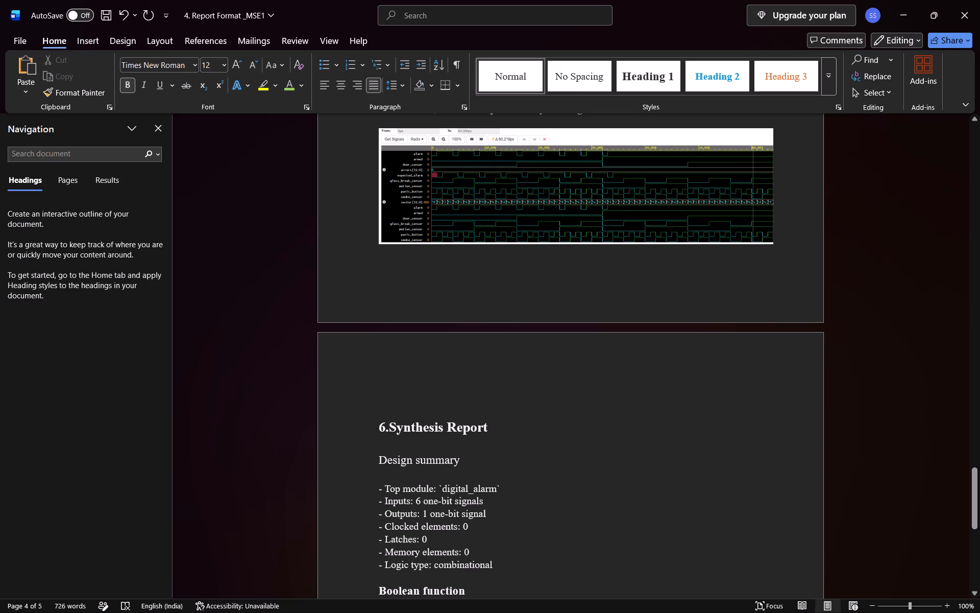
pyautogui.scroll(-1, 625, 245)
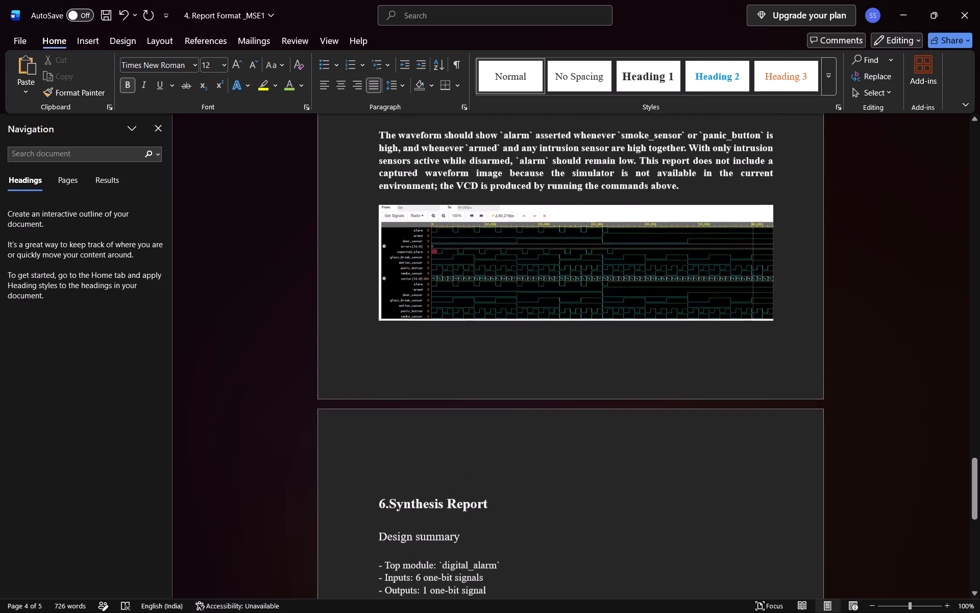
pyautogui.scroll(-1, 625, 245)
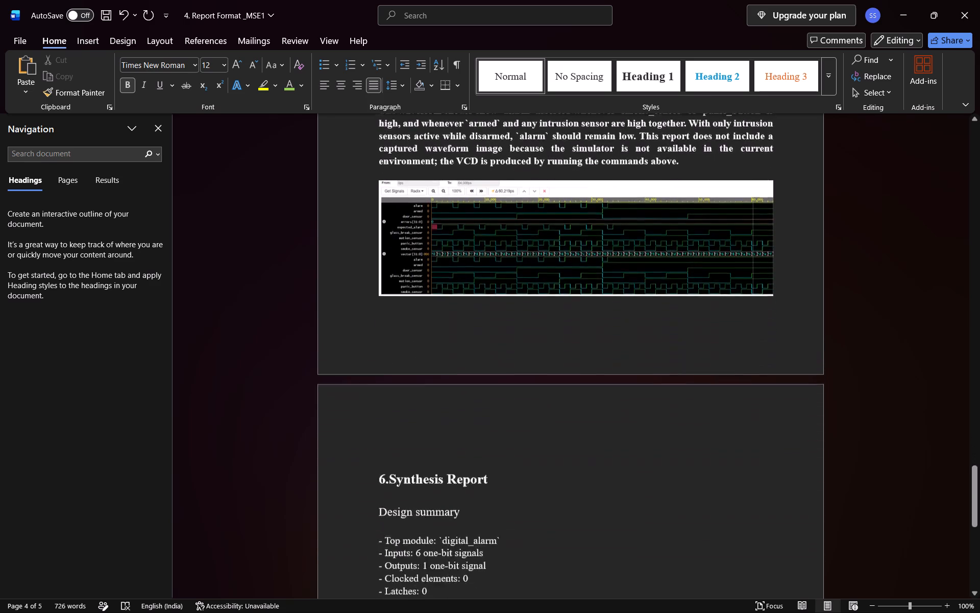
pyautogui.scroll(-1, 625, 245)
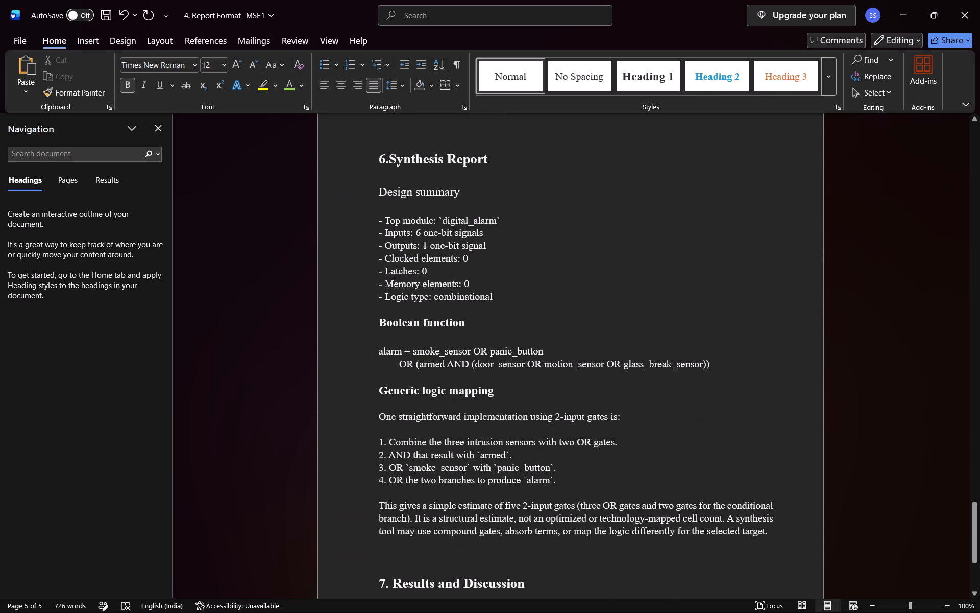
# Delete the surplus blank lines above the "6.Synthesis Report" heading, keeping one line break after the waveform image.
pyautogui.click(446, 147)
pyautogui.press('BackSpace')
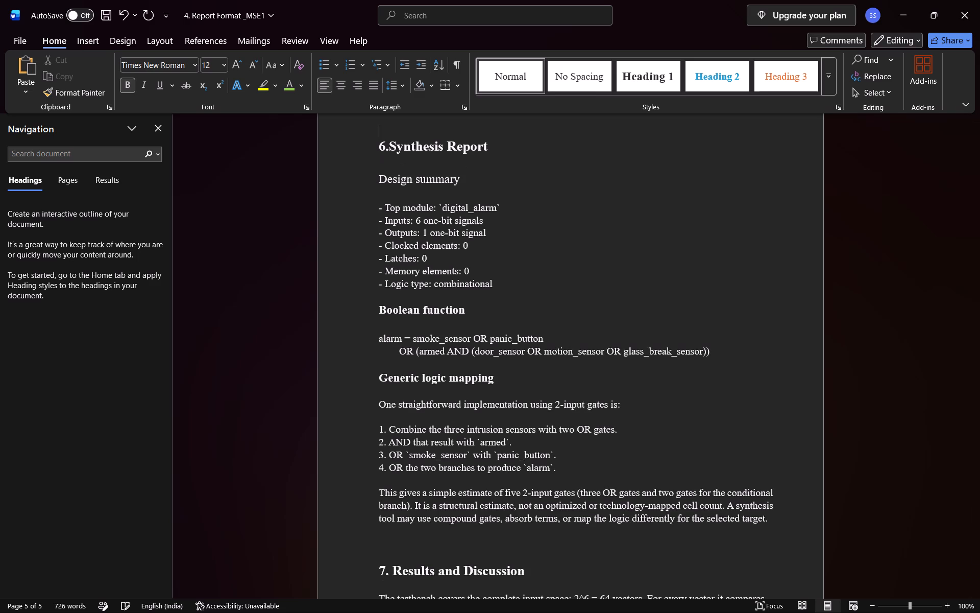
pyautogui.scroll(1, 446, 147)
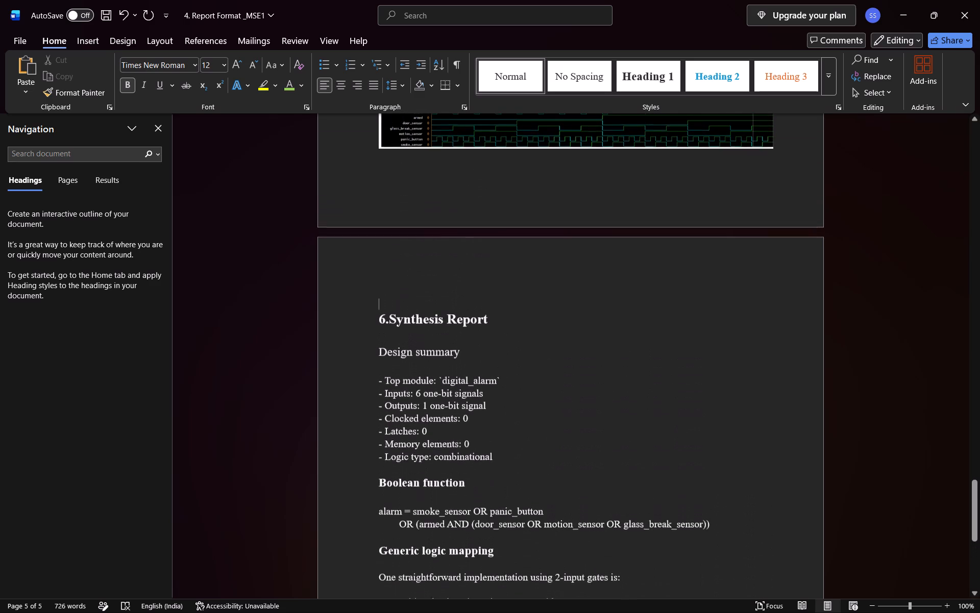
pyautogui.press('BackSpace')
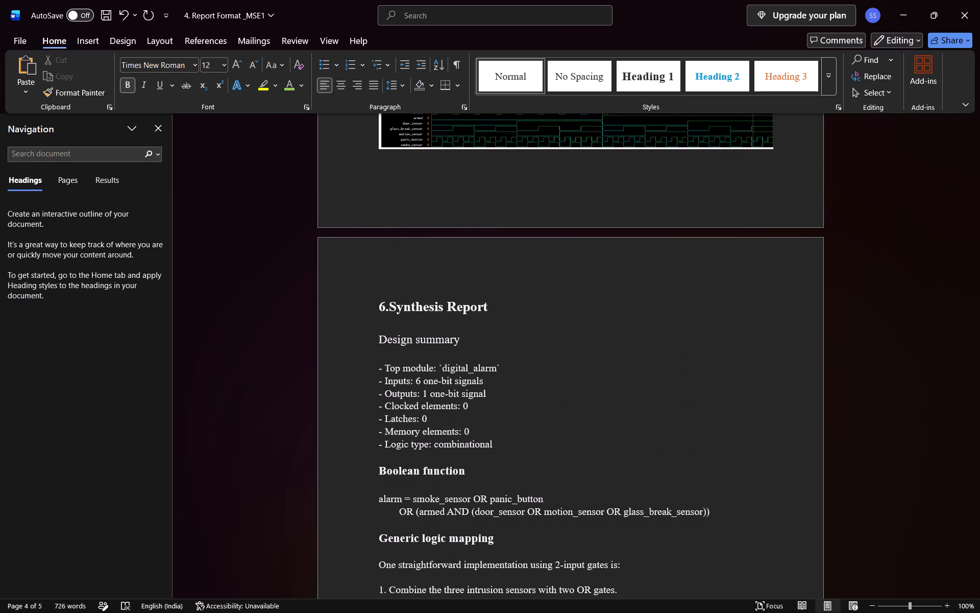
pyautogui.press('BackSpace')
pyautogui.press('Return')
pyautogui.scroll(-1, 470, 224)
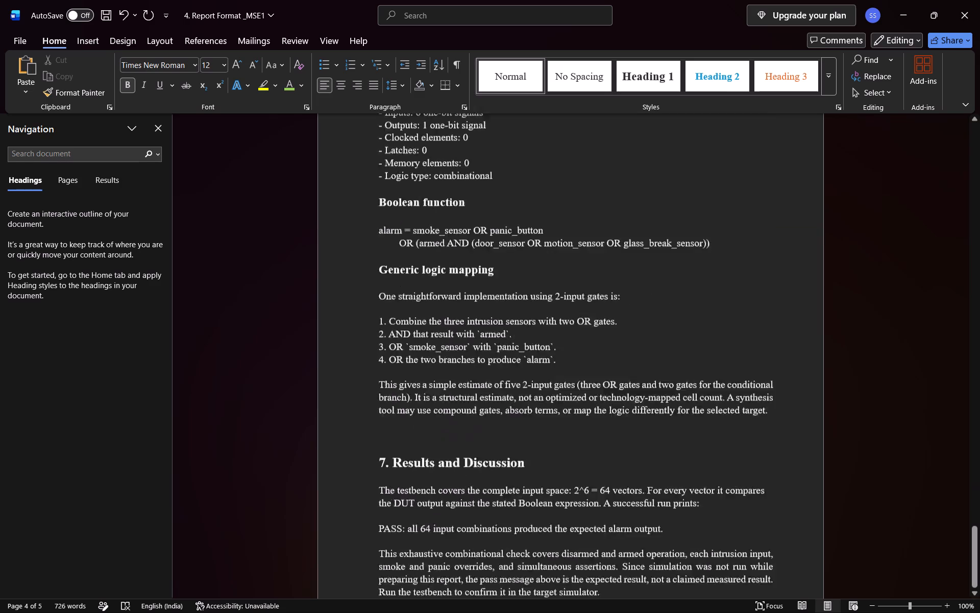
pyautogui.scroll(-2, 470, 224)
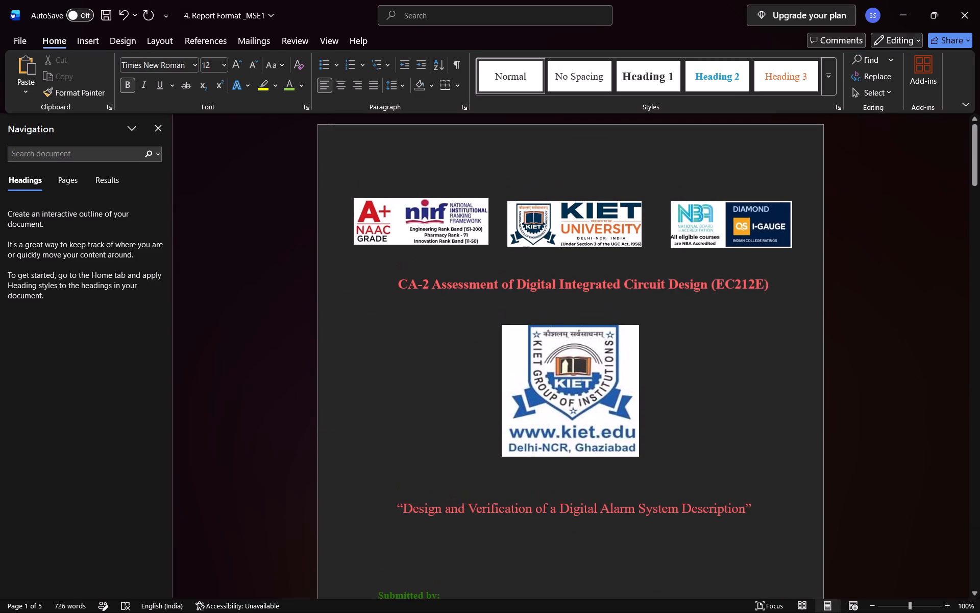
pyautogui.scroll(-1, 728, 334)
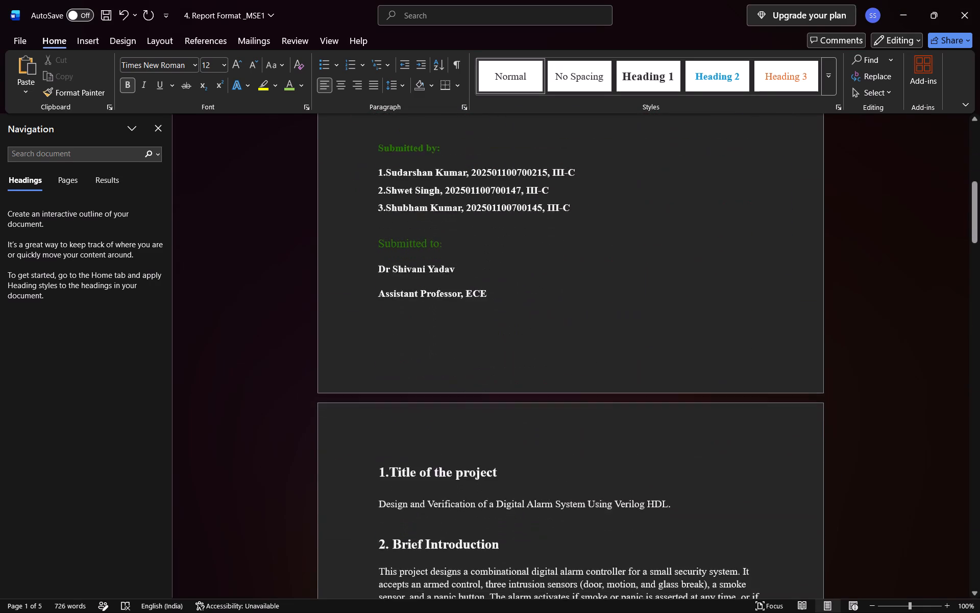
pyautogui.scroll(-1, 728, 334)
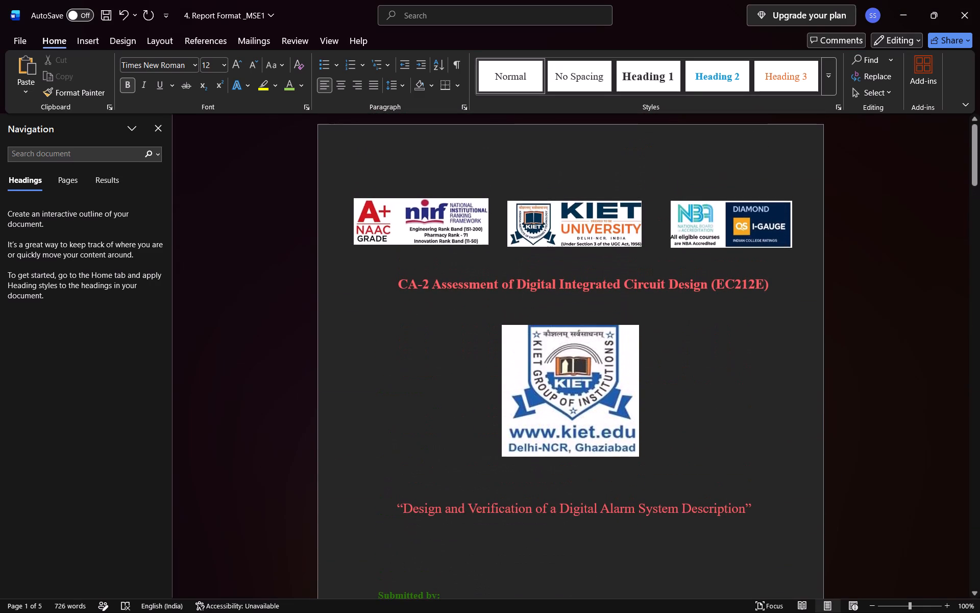
pyautogui.scroll(-1, 728, 334)
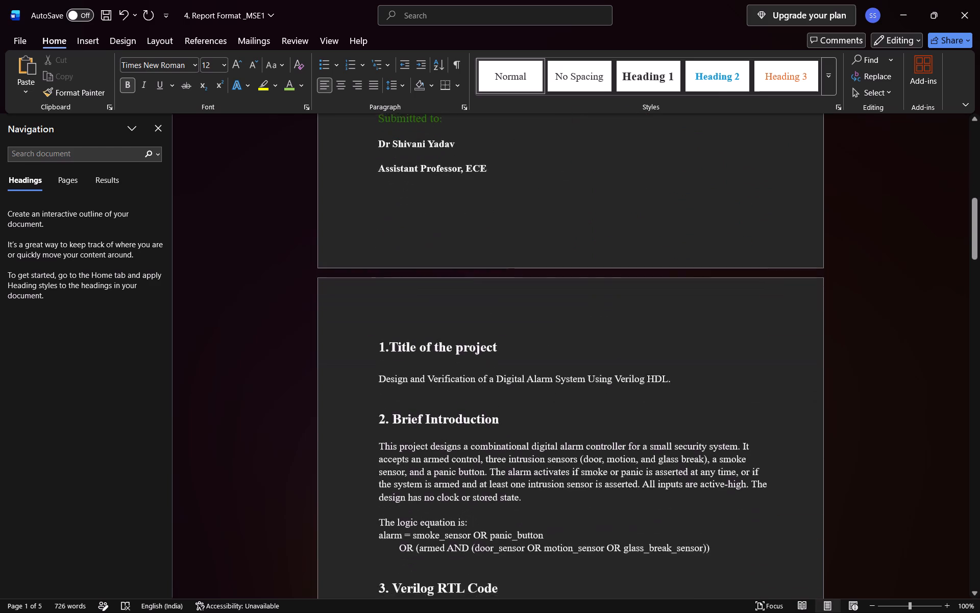
pyautogui.scroll(-1, 728, 334)
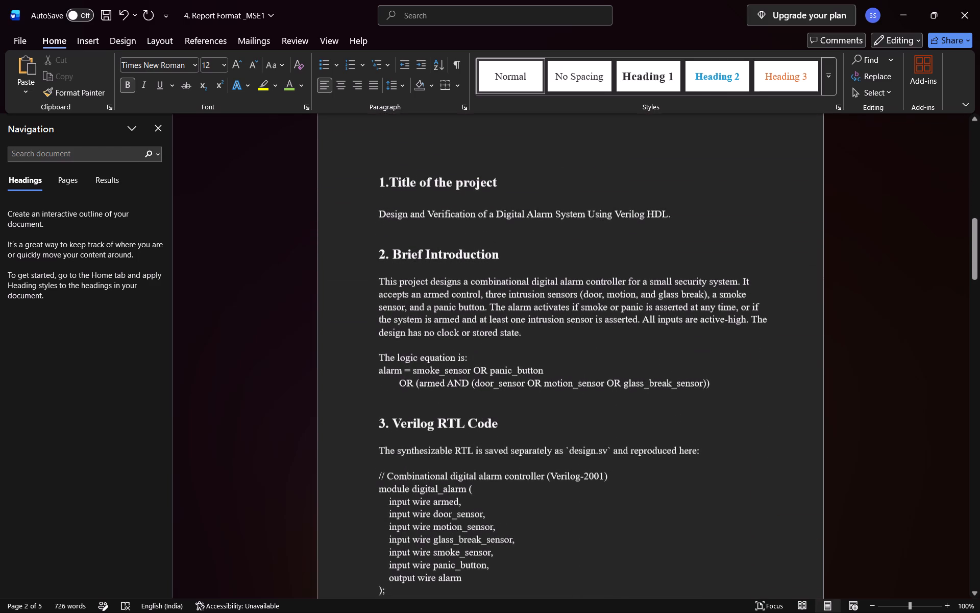
pyautogui.scroll(-2, 728, 334)
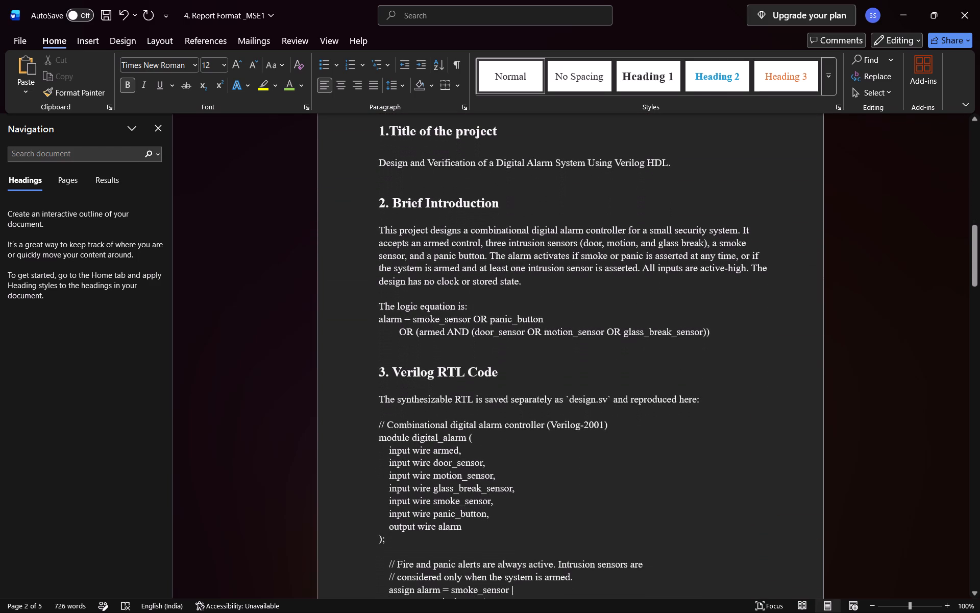
pyautogui.scroll(-1, 728, 334)
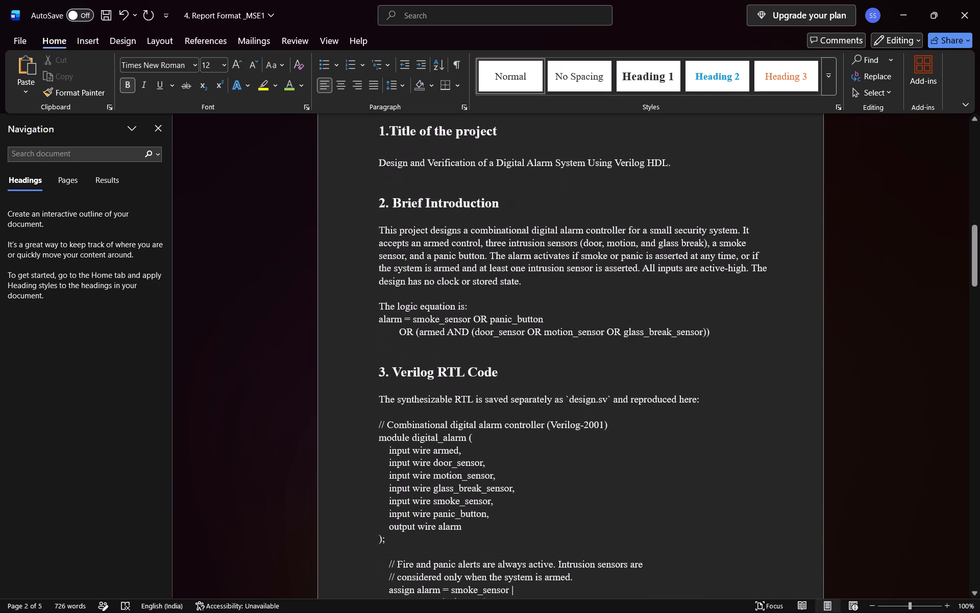
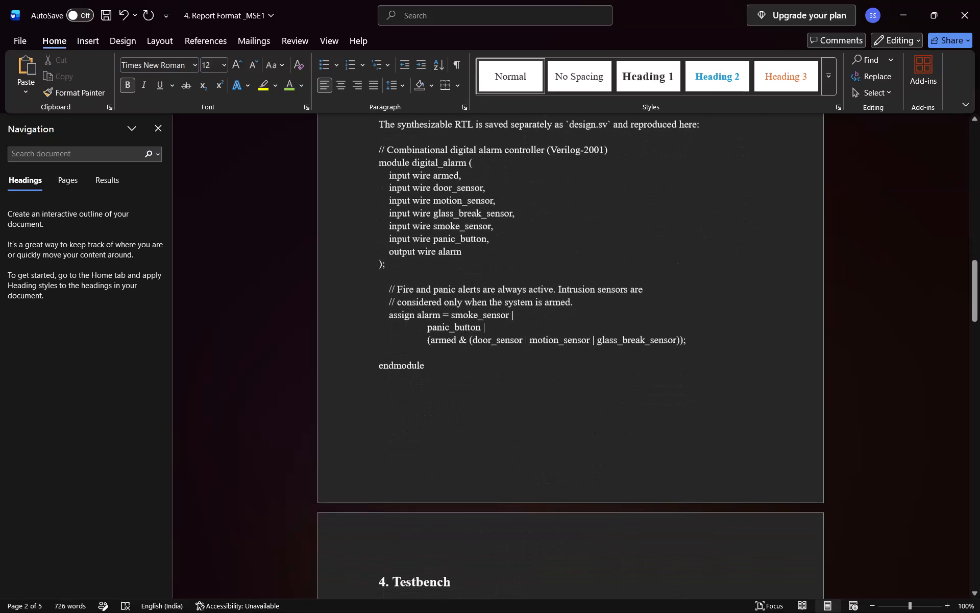
# Skim the rest of the report from the Testbench heading to Results and Discussion, and return to the cover page.
pyautogui.scroll(-1, 728, 334)
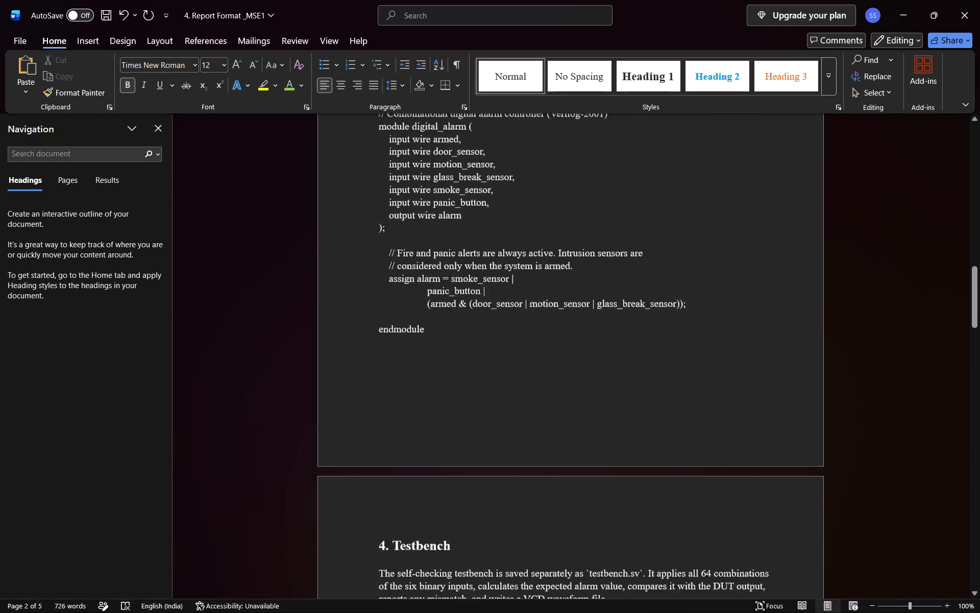
pyautogui.scroll(-1, 728, 334)
pyautogui.hscroll(1, 728, 334)
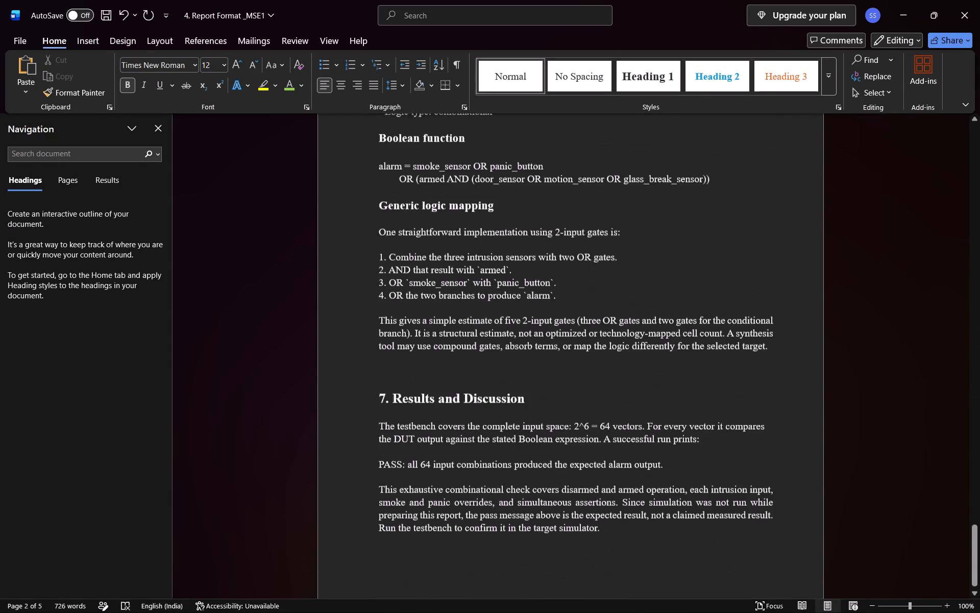
pyautogui.hscroll(2, 728, 334)
pyautogui.scroll(7, 728, 334)
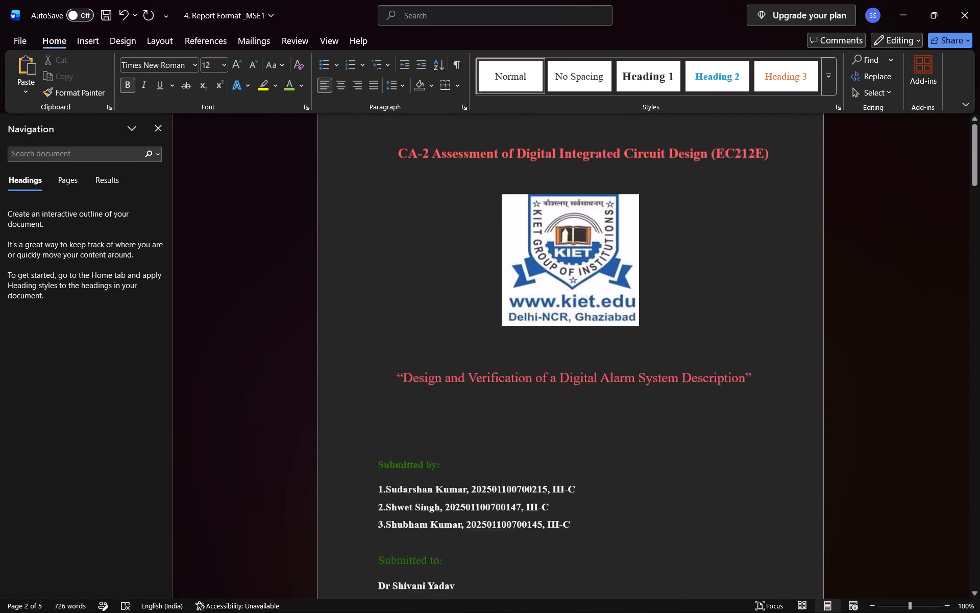
pyautogui.scroll(4, 728, 334)
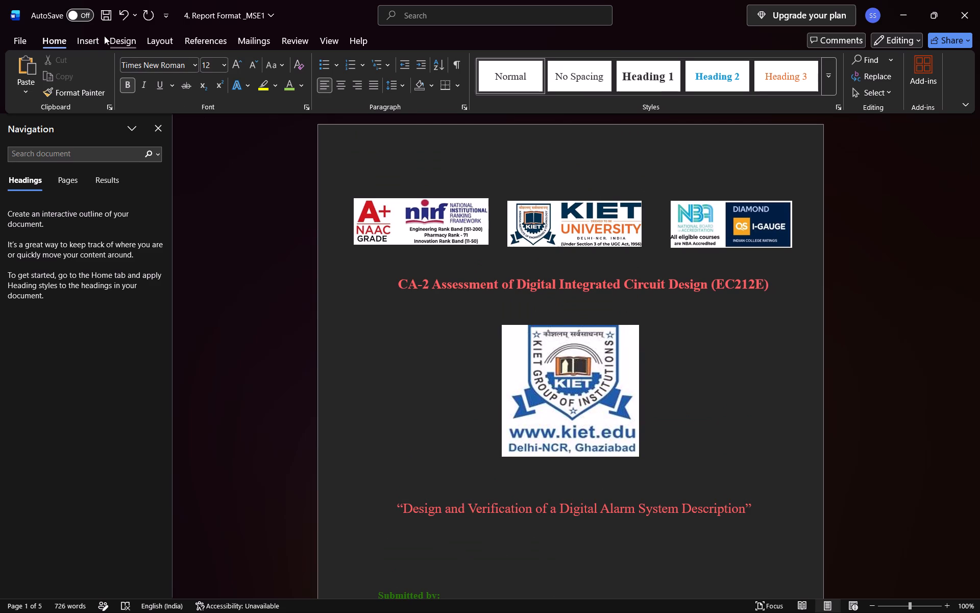
# Save the report as a Word Document named DICD_PBL_CA2 in the OneDrive folder.
pyautogui.click(23, 39)
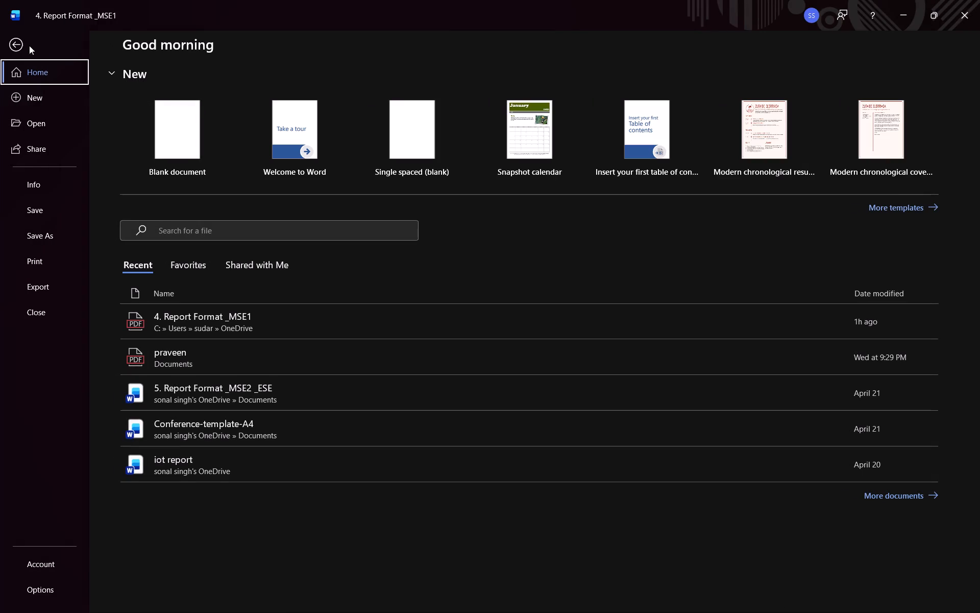
pyautogui.click(38, 206)
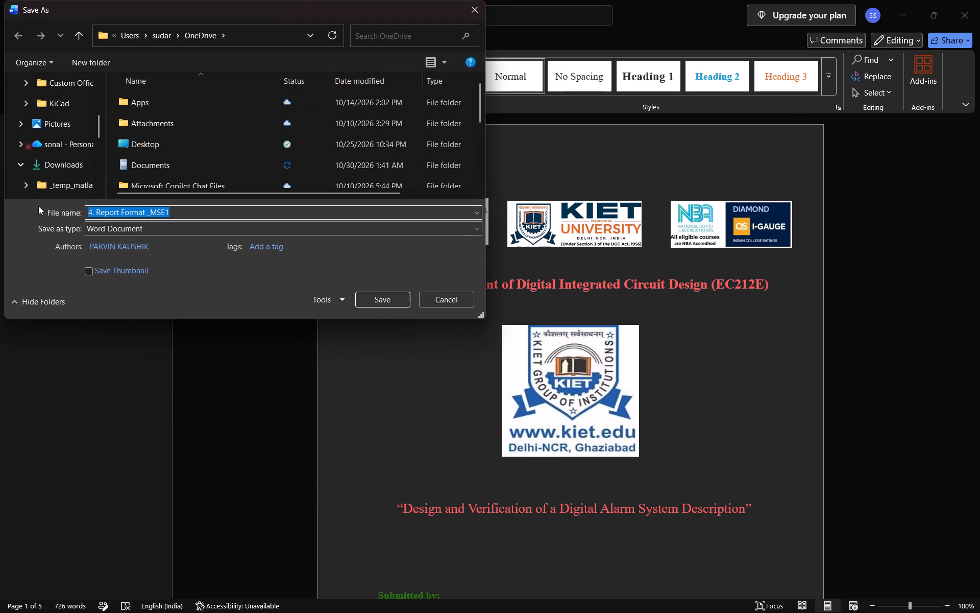
pyautogui.click(177, 218)
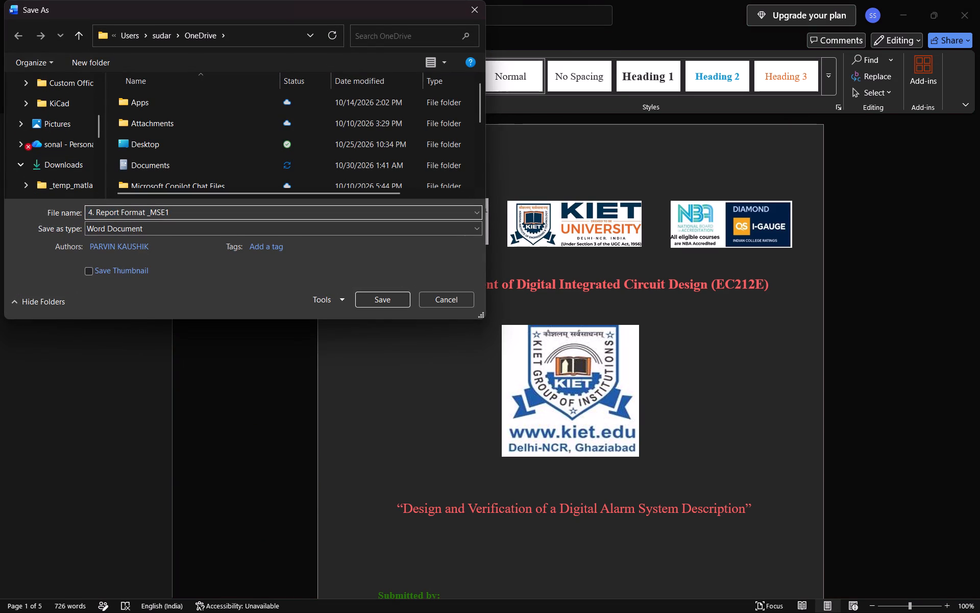
pyautogui.press('BackSpace')
pyautogui.press('BackSpace')
pyautogui.press('BackSpace')
pyautogui.press('BackSpace')
pyautogui.press('BackSpace')
pyautogui.press('BackSpace')
pyautogui.press('BackSpace')
pyautogui.press('BackSpace')
pyautogui.press('BackSpace')
pyautogui.press('BackSpace')
pyautogui.press('BackSpace')
pyautogui.press('BackSpace')
pyautogui.press('BackSpace')
pyautogui.press('BackSpace')
pyautogui.press('BackSpace')
pyautogui.press('BackSpace')
pyautogui.press('BackSpace')
pyautogui.press('BackSpace')
pyautogui.press('BackSpace')
pyautogui.press('BackSpace')
pyautogui.write('DICD')
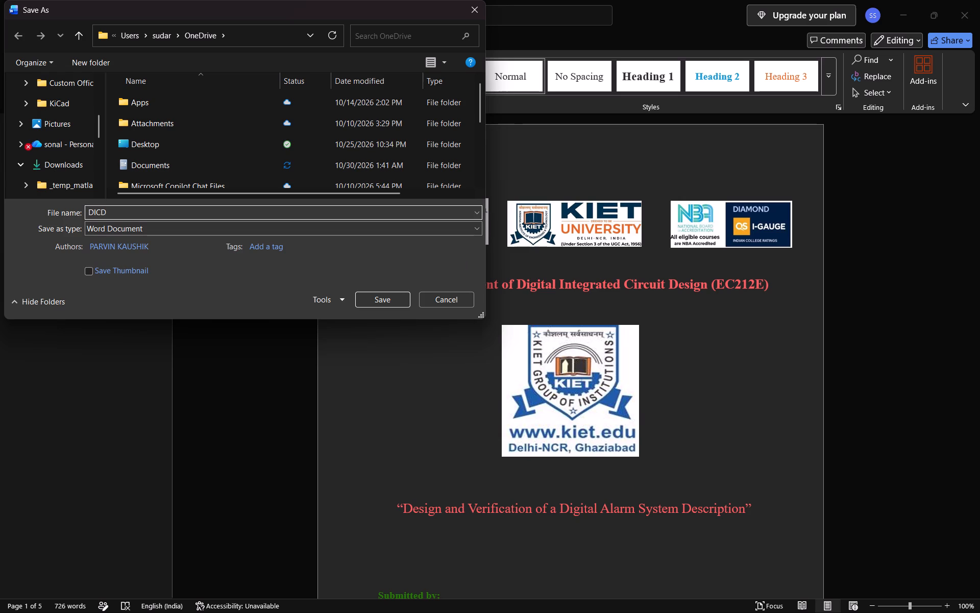
pyautogui.hotkey('shift', '_')
pyautogui.hotkey('shift', 'p')
pyautogui.hotkey('shift', 'b')
pyautogui.hotkey('shift', 'l')
pyautogui.hotkey('shift', '_')
pyautogui.write('CA')
pyautogui.hotkey('shift', '@')
pyautogui.press('BackSpace')
pyautogui.press('2')
pyautogui.click(375, 299)
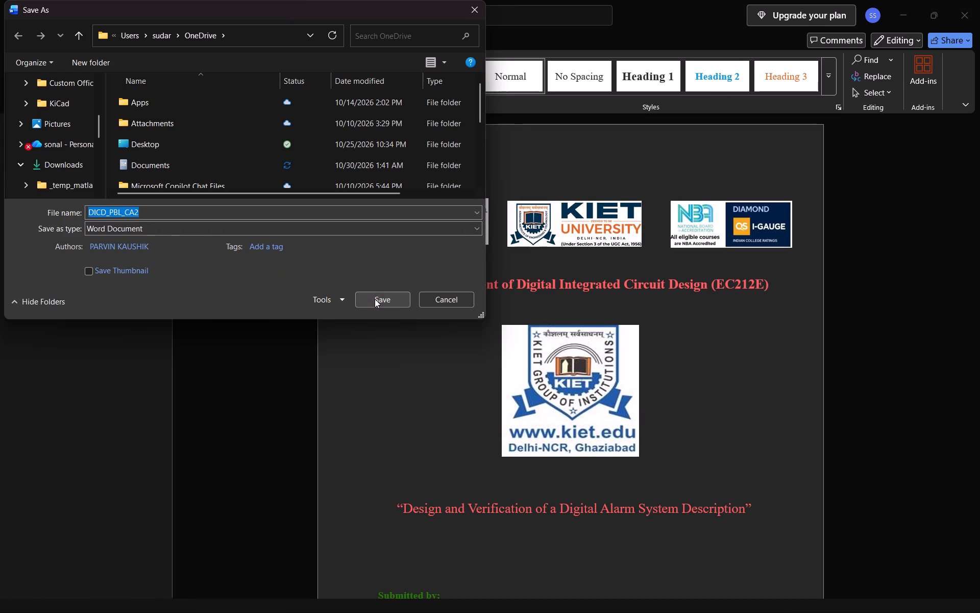
pyautogui.click(375, 299)
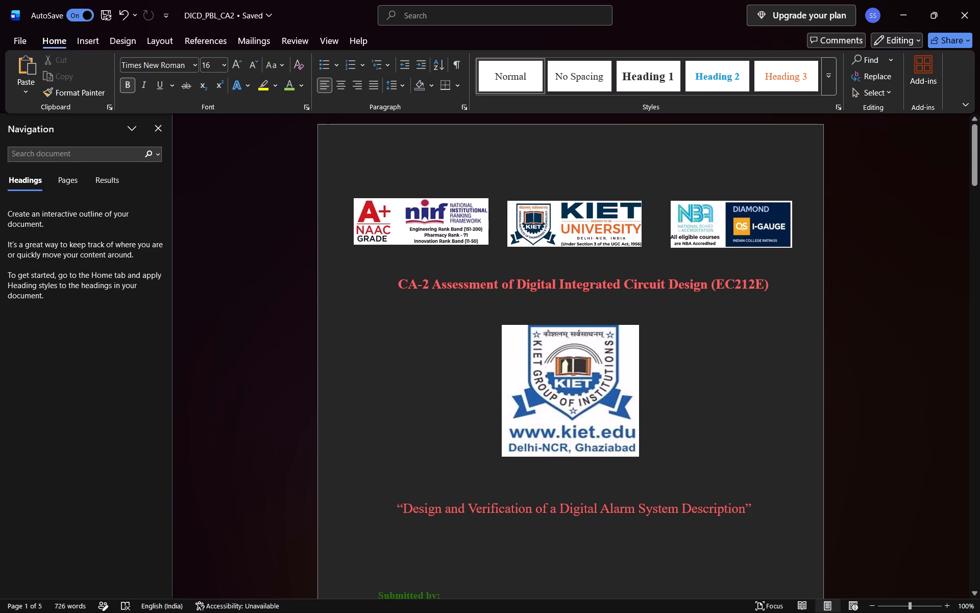
# Close the report's Word window.
pyautogui.click(955, 0)
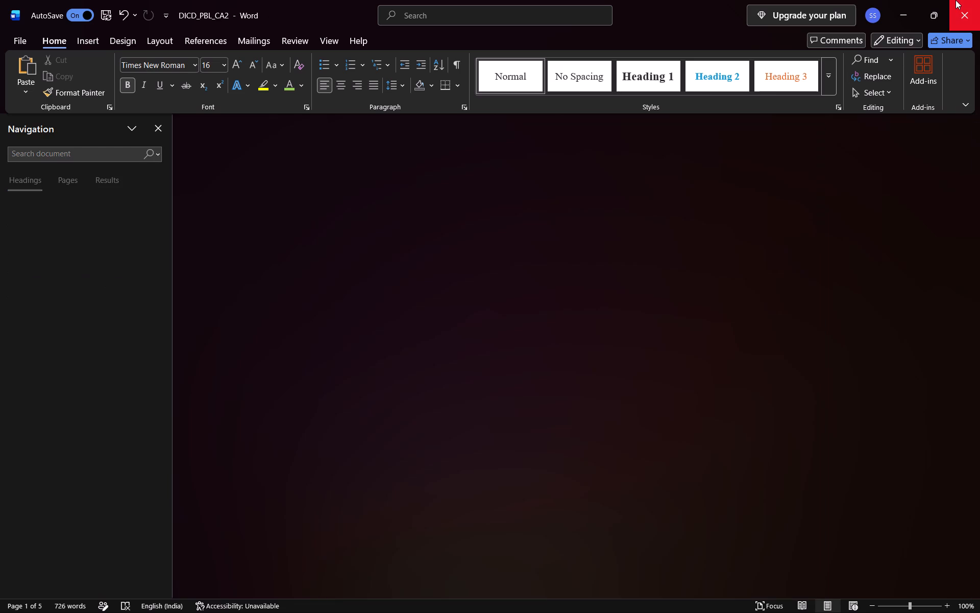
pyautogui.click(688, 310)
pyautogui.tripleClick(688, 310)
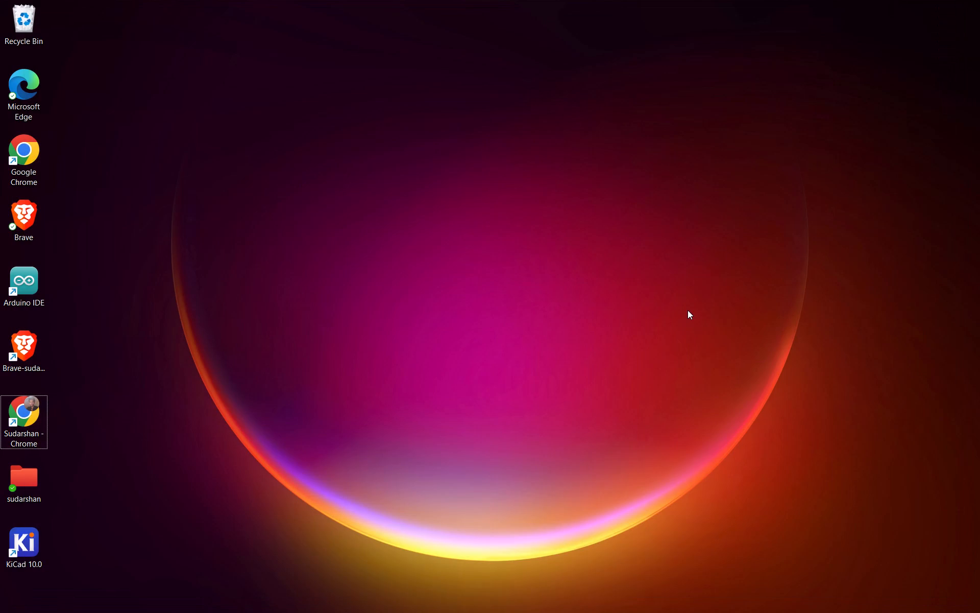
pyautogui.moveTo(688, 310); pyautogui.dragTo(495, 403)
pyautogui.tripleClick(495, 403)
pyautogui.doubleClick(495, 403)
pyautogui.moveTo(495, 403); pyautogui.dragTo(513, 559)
# Close the leftover WPS Office window holding the fan speed control report, and the WhatsApp window.
pyautogui.moveTo(513, 559); pyautogui.dragTo(498, 592)
pyautogui.click(498, 592)
pyautogui.click(498, 592)
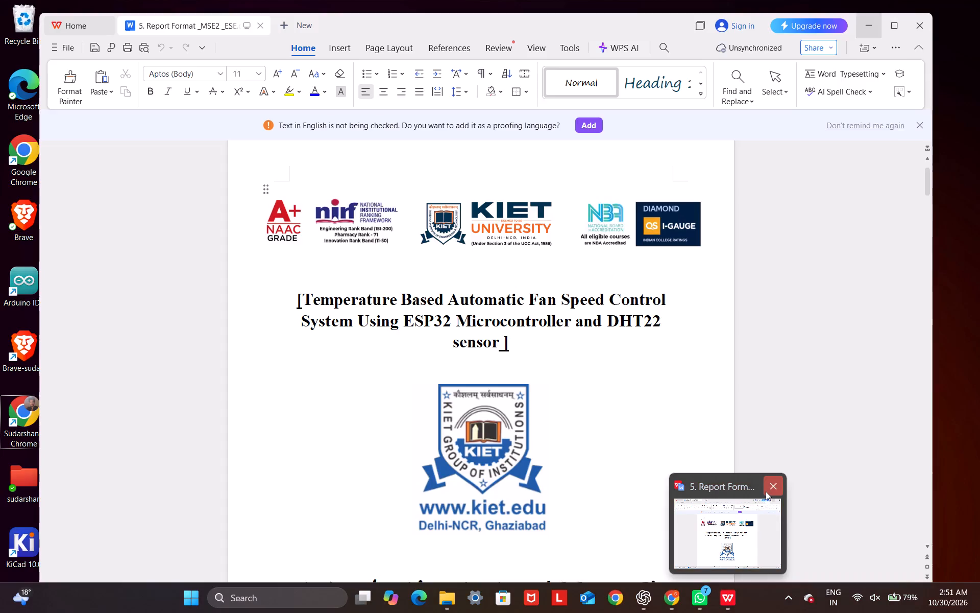
pyautogui.click(766, 491)
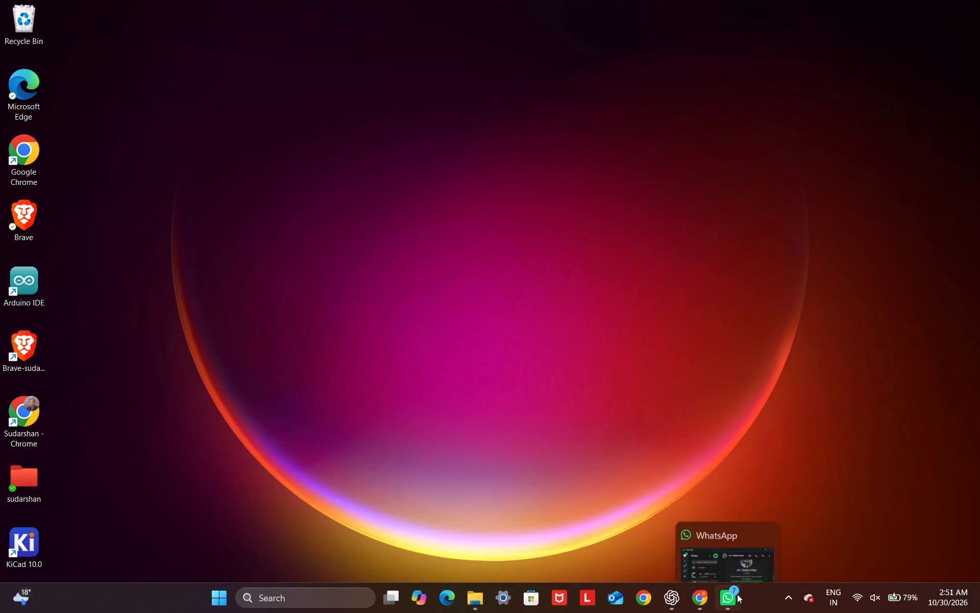
pyautogui.click(768, 488)
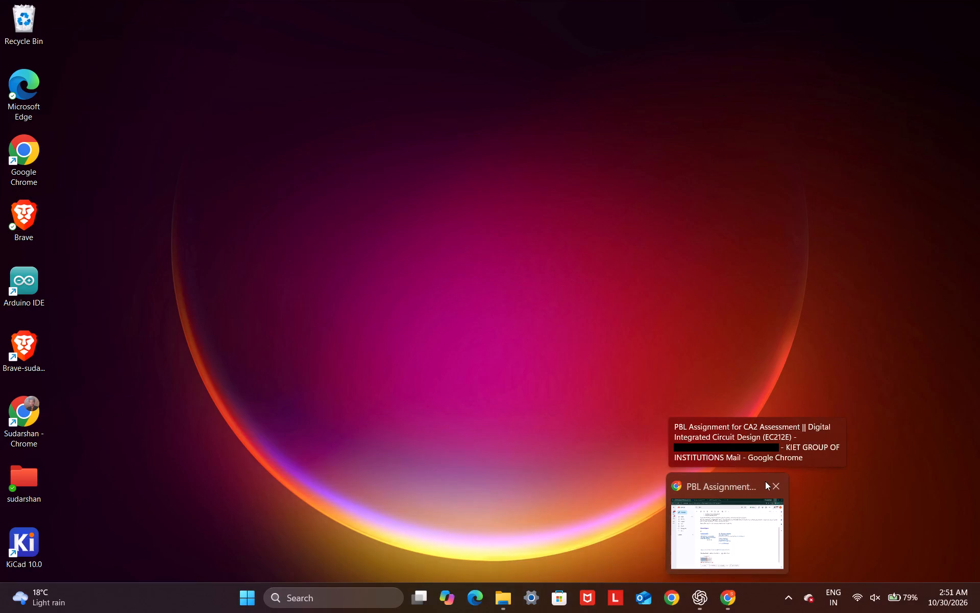
# Switch to Chrome, stay on the EDA Playground page, and close the "Microsoft Word - praveen" tab.
pyautogui.click(775, 485)
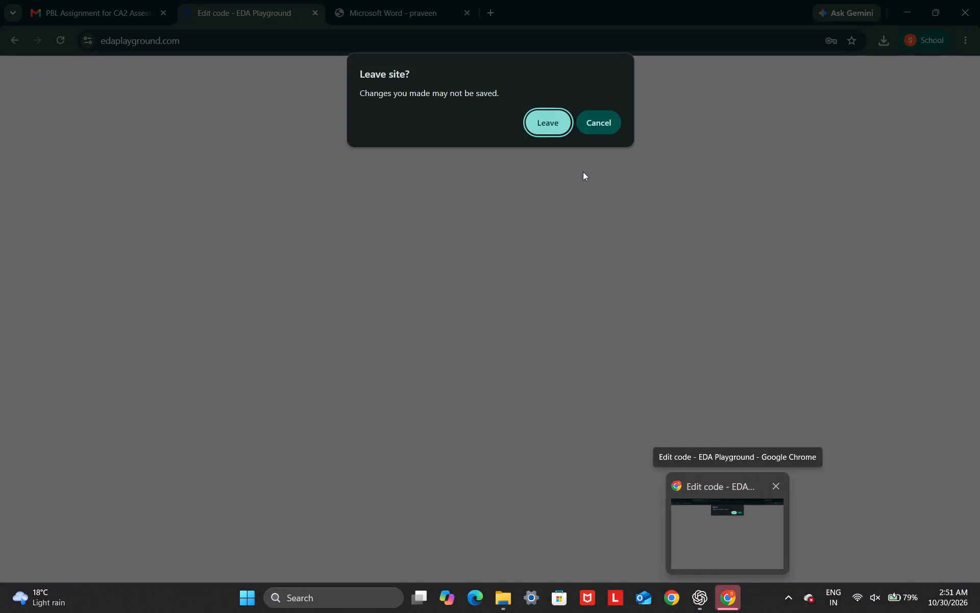
pyautogui.click(597, 133)
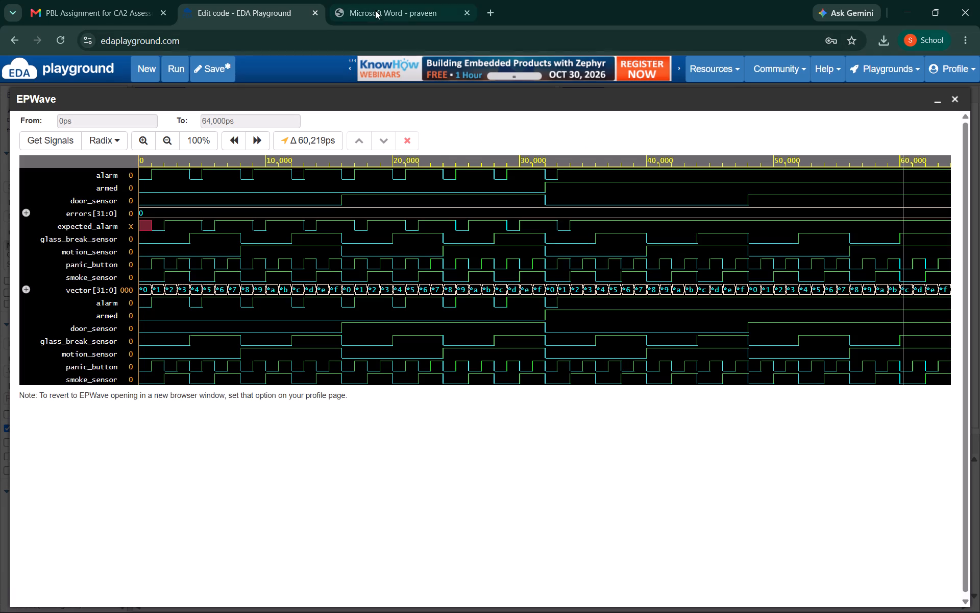
pyautogui.click(465, 9)
# Save the digital alarm playground in EDA Playground.
pyautogui.click(199, 71)
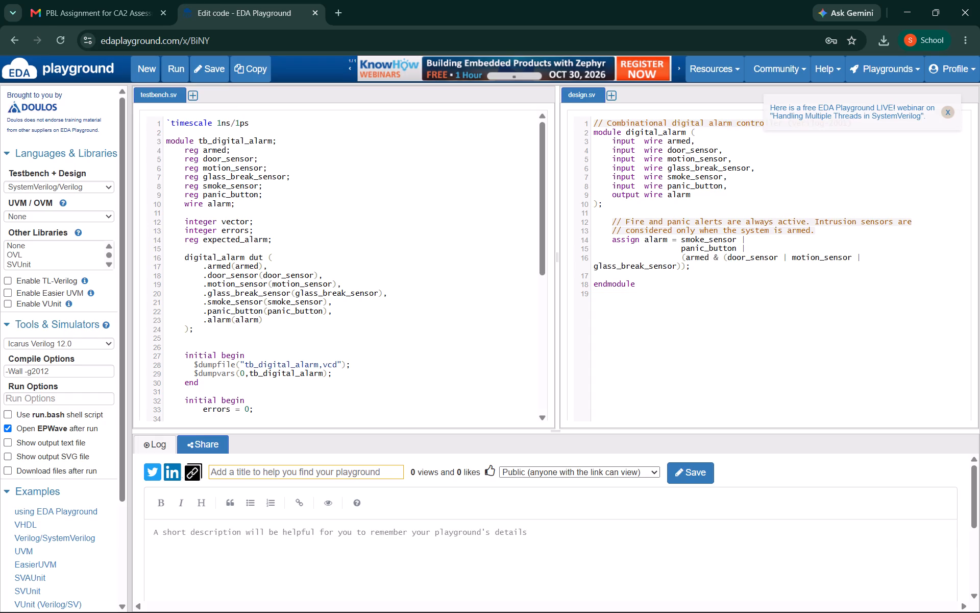
# Enter Digital_Alarm_Clock as the title of the playground.
pyautogui.click(258, 468)
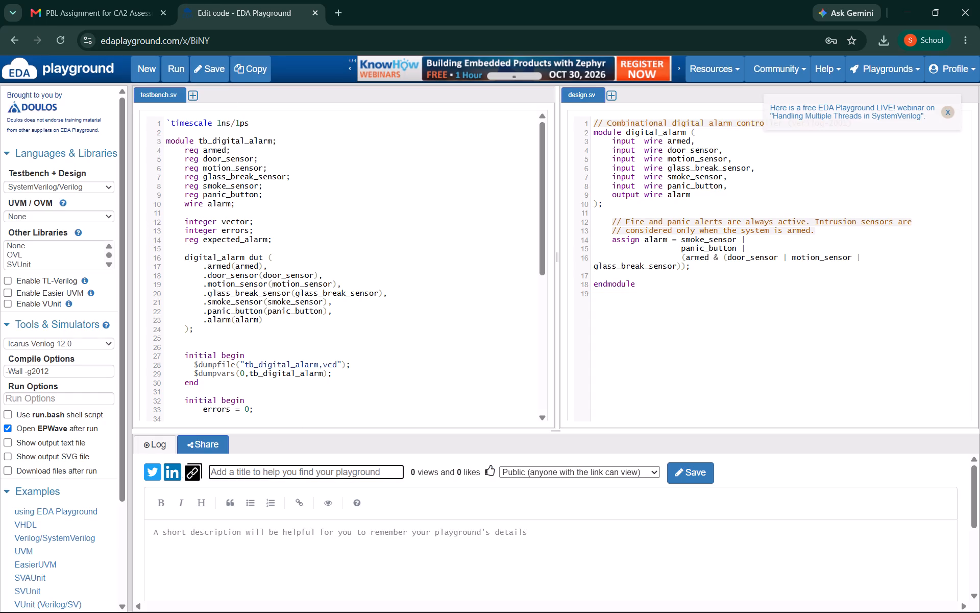
pyautogui.hotkey('shift', 'd')
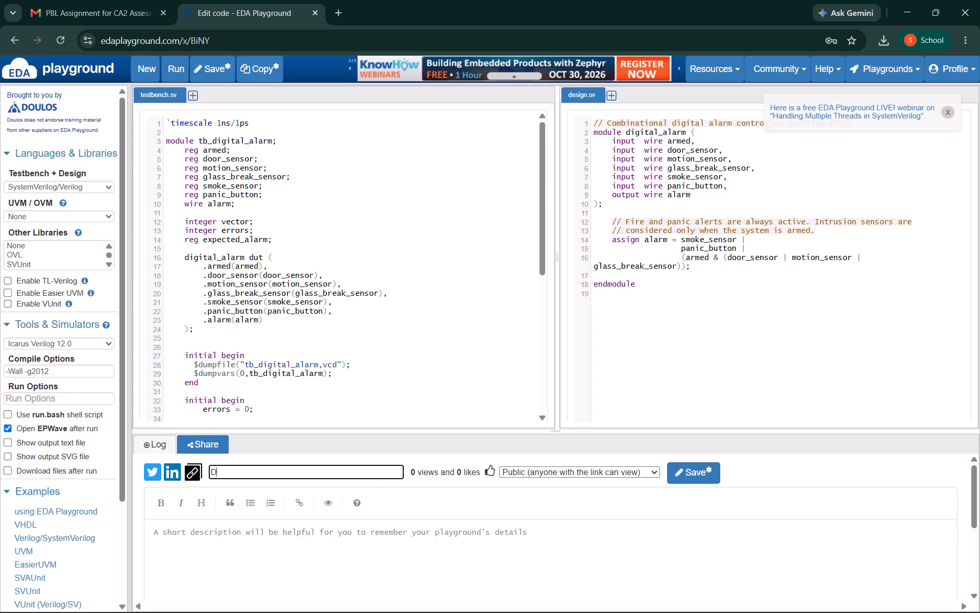
pyautogui.press('i')
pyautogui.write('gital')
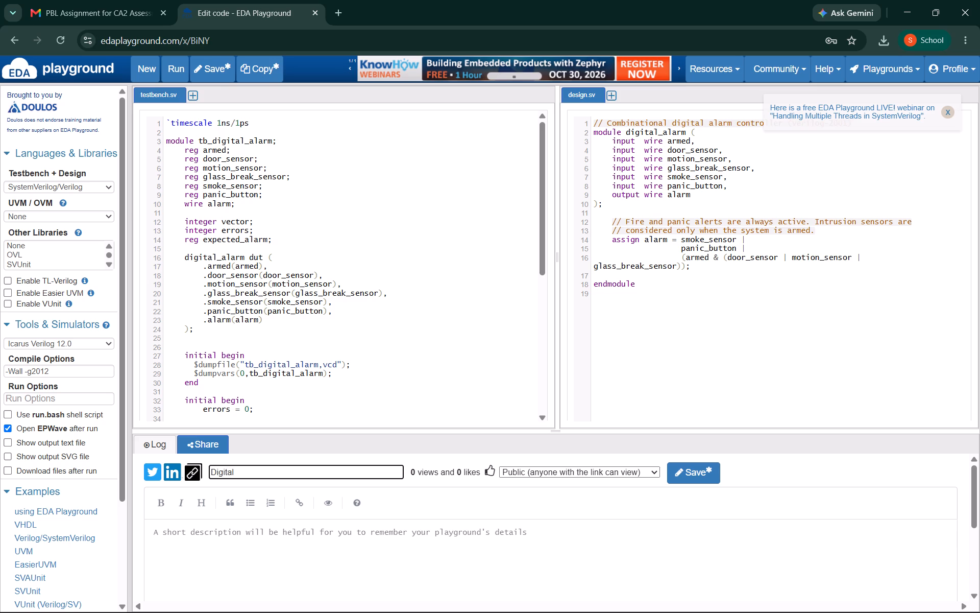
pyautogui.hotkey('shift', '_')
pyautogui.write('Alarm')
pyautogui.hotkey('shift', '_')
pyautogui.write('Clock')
# Save the playground under the title Digital_Alarm_Clock, keeping it public.
pyautogui.click(697, 468)
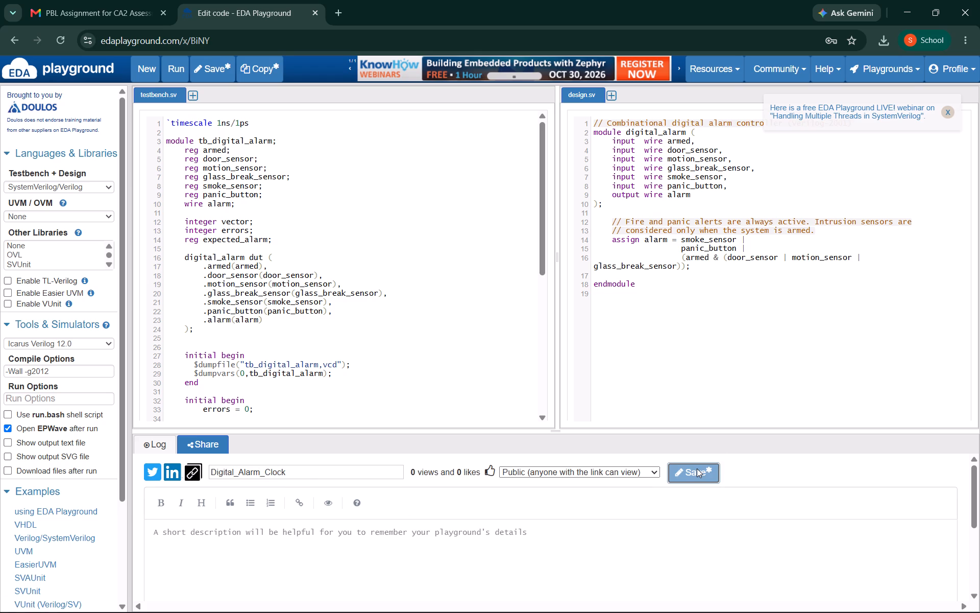
pyautogui.scroll(1, 788, 306)
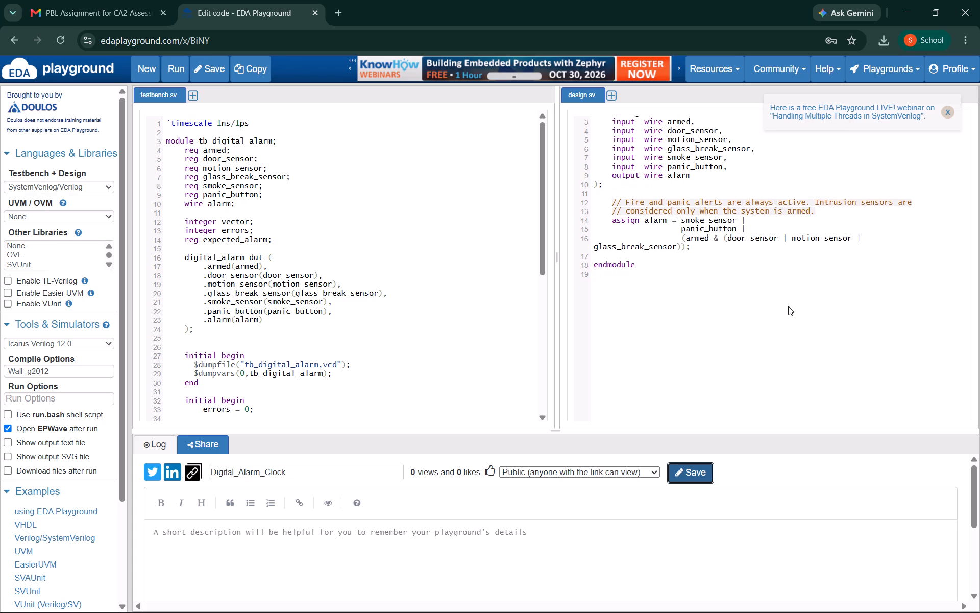
pyautogui.scroll(1, 788, 306)
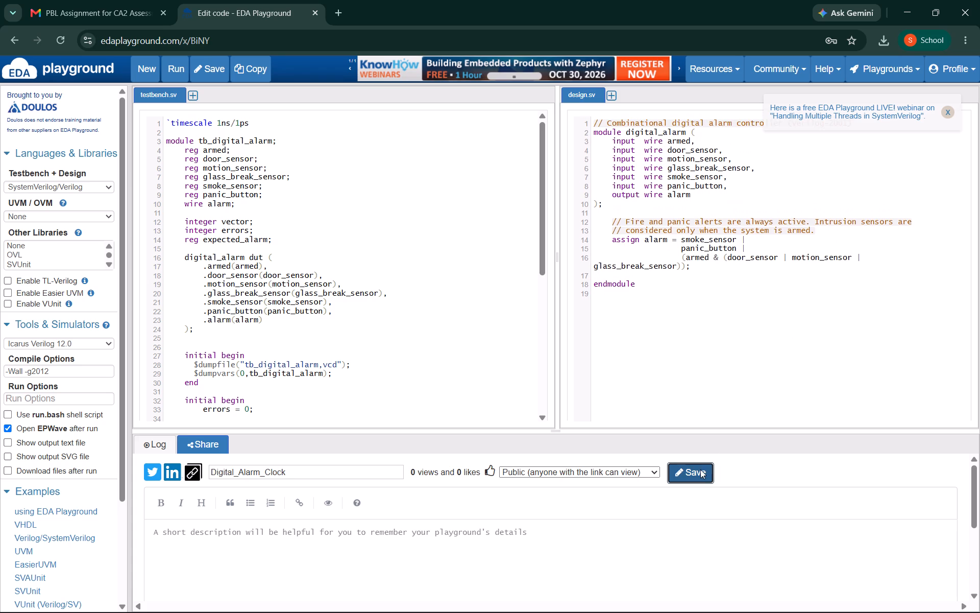
pyautogui.click(700, 471)
pyautogui.hotkey('ctrl', 's')
# Close the EDA Playground tab and the Gmail tab with the PBL assignment, leaving the desktop.
pyautogui.click(314, 10)
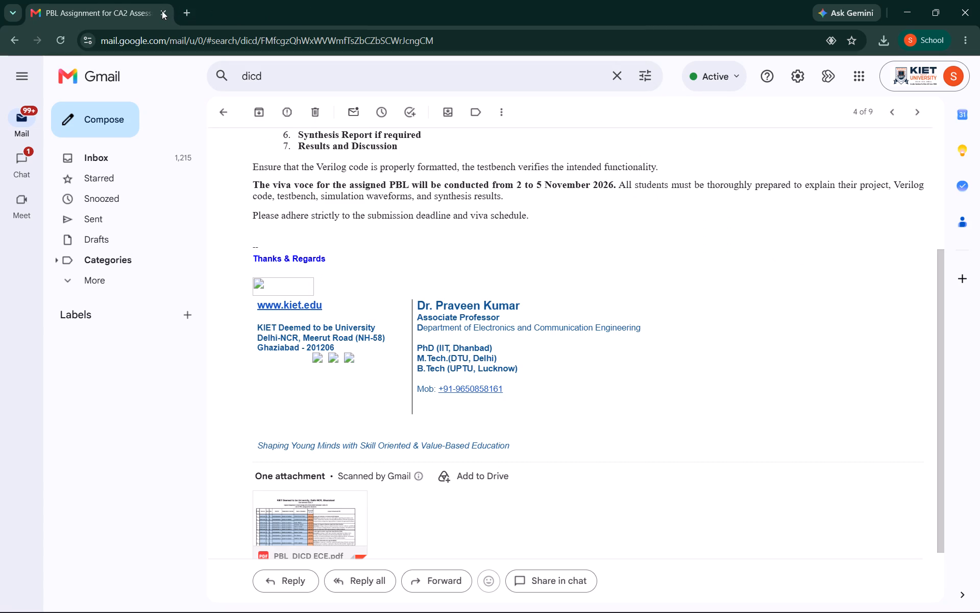
pyautogui.click(162, 11)
pyautogui.click(297, 305)
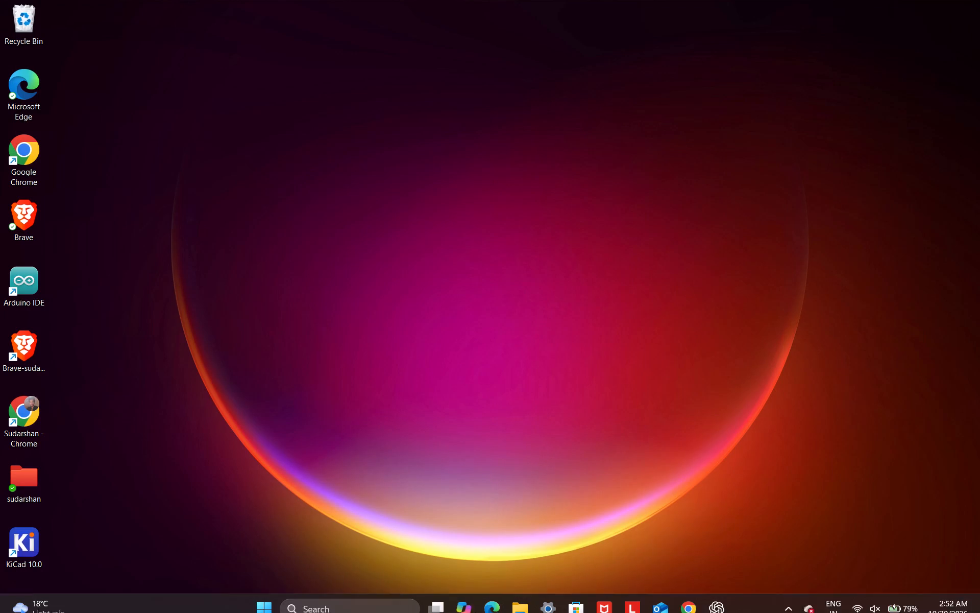
# Close the remaining File Explorer and ChatGPT windows.
pyautogui.click(519, 593)
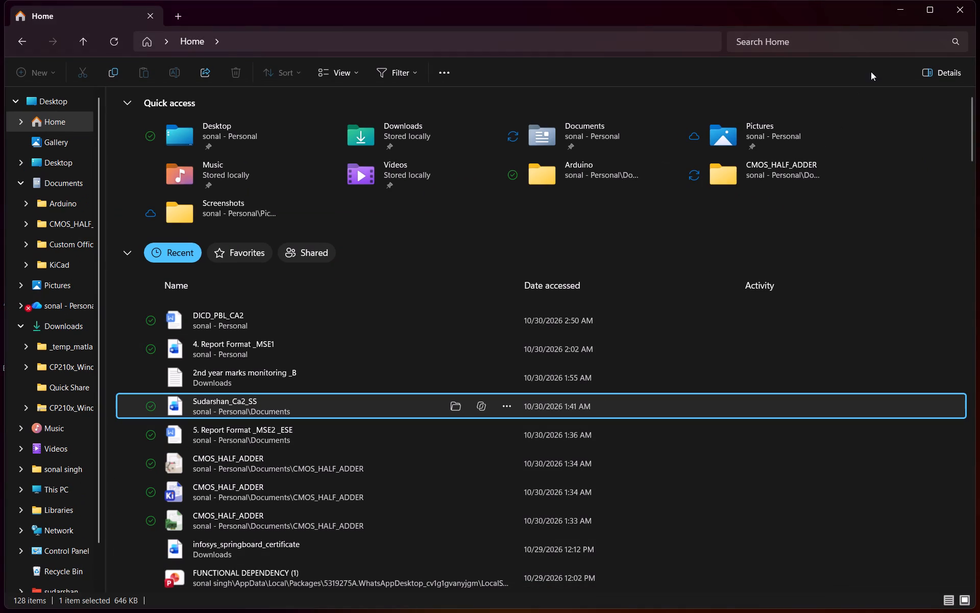
pyautogui.click(959, 7)
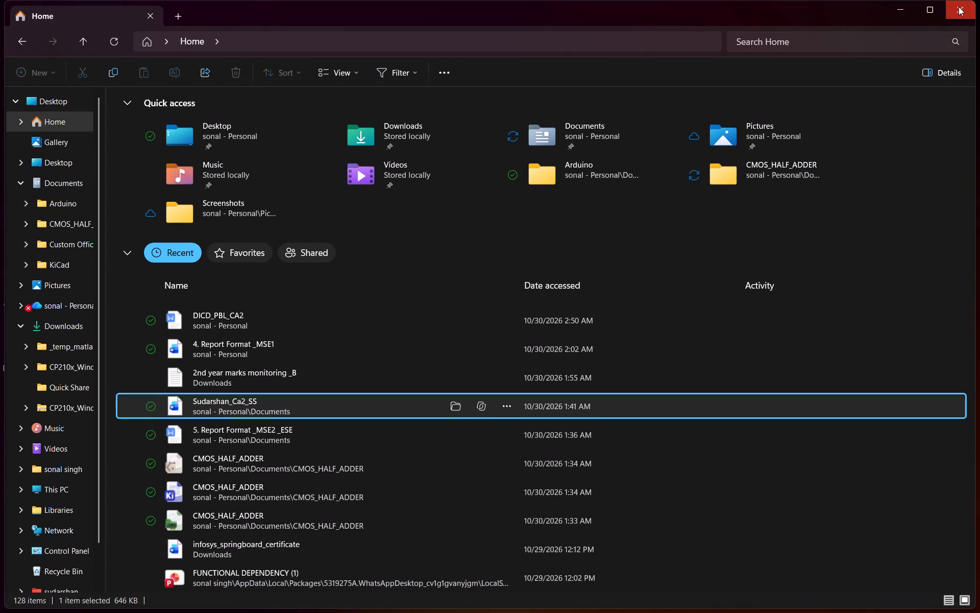
pyautogui.click(763, 245)
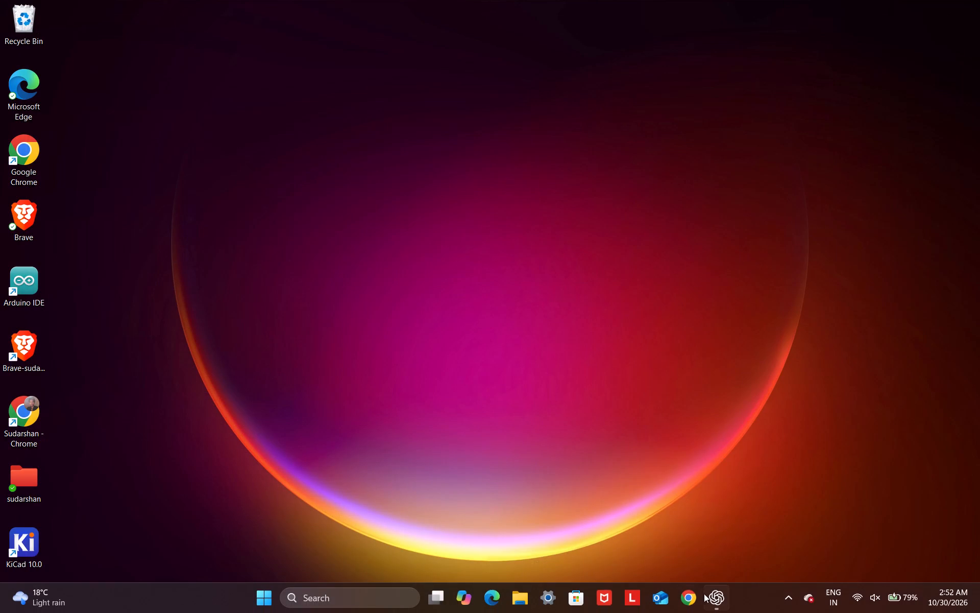
pyautogui.click(761, 485)
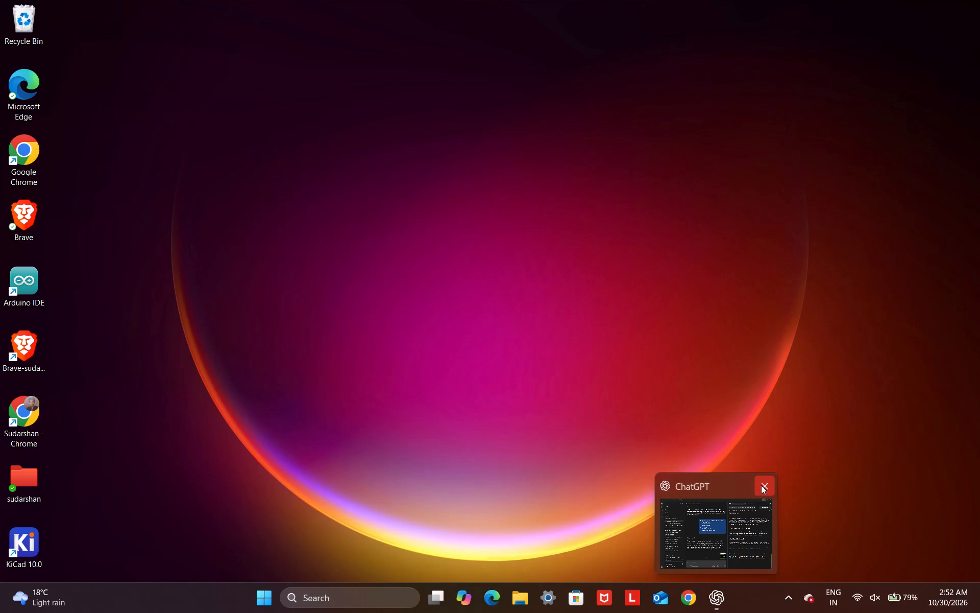
pyautogui.click(720, 512)
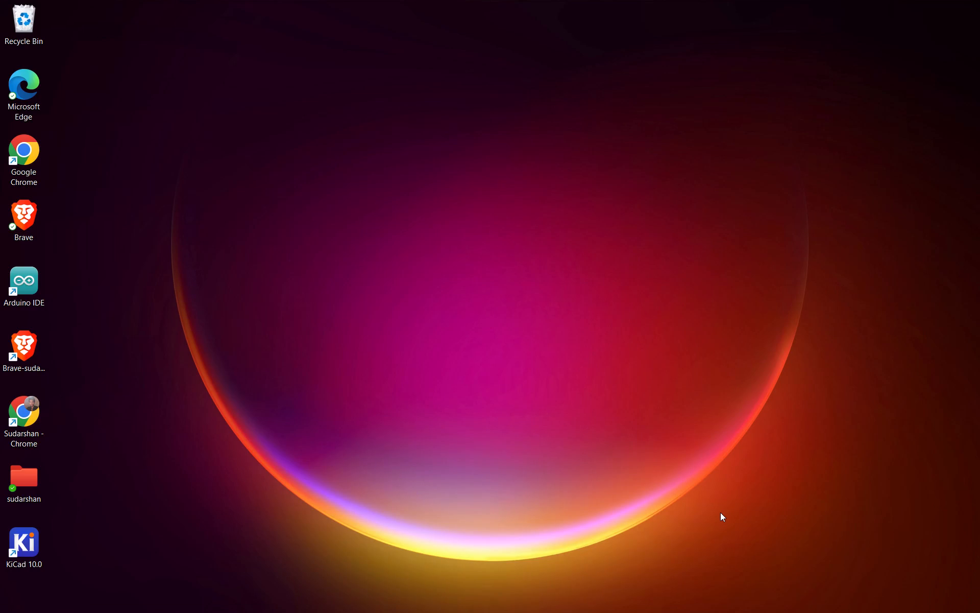
# Bring up the Shut Down Windows dialog from the desktop.
pyautogui.hotkey('alt', 'F4')
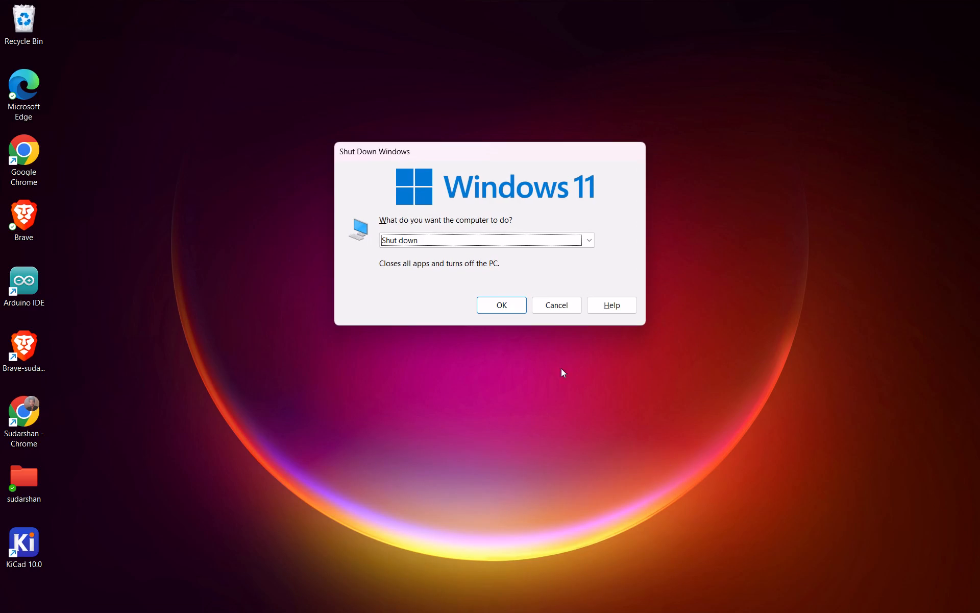